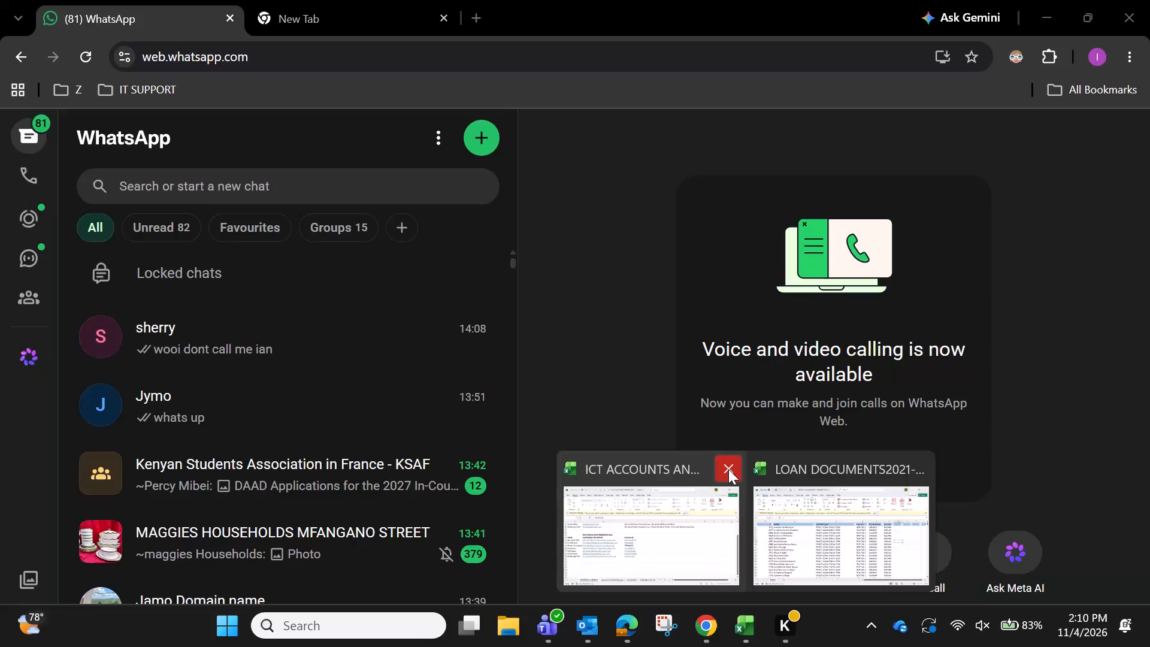
Switch to the open LOAN DOCUMENTS2021 workbook in Excel.
click(712, 540)
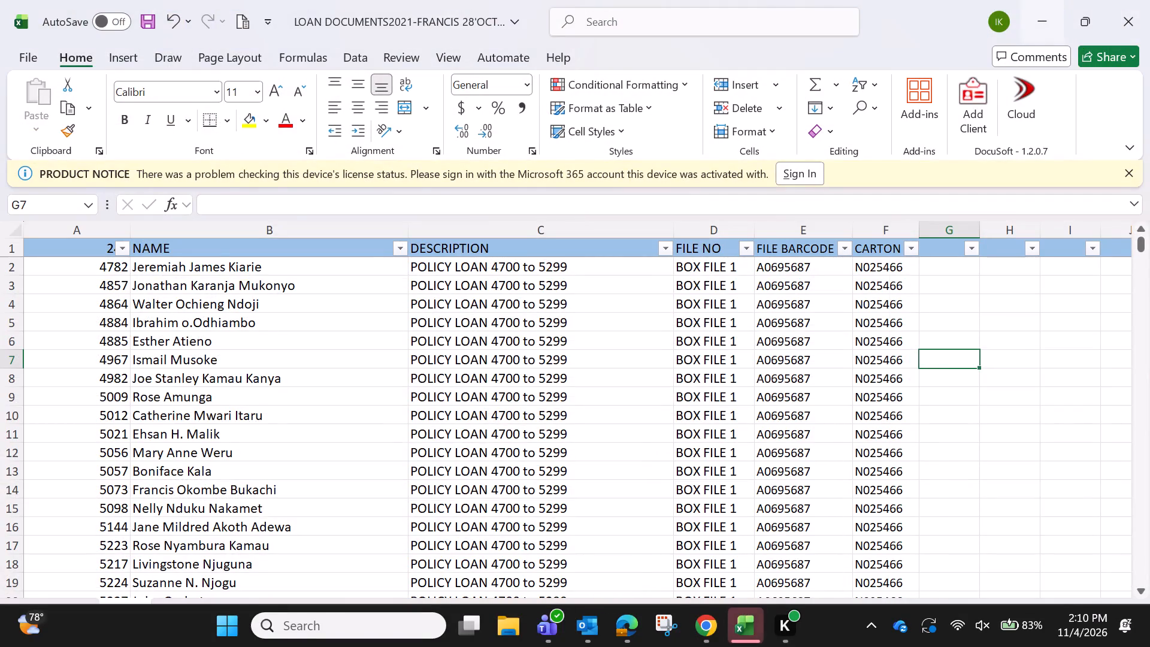
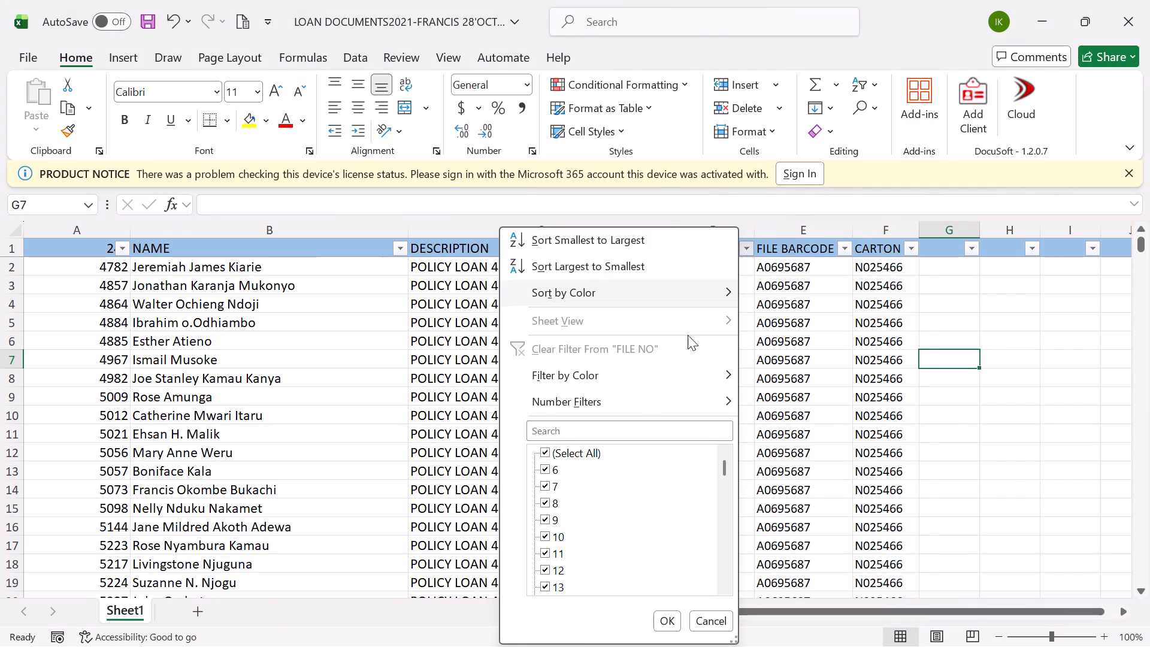
Filter the FILE NO column to show only the records of file 84, leaving out 184.
click(609, 430)
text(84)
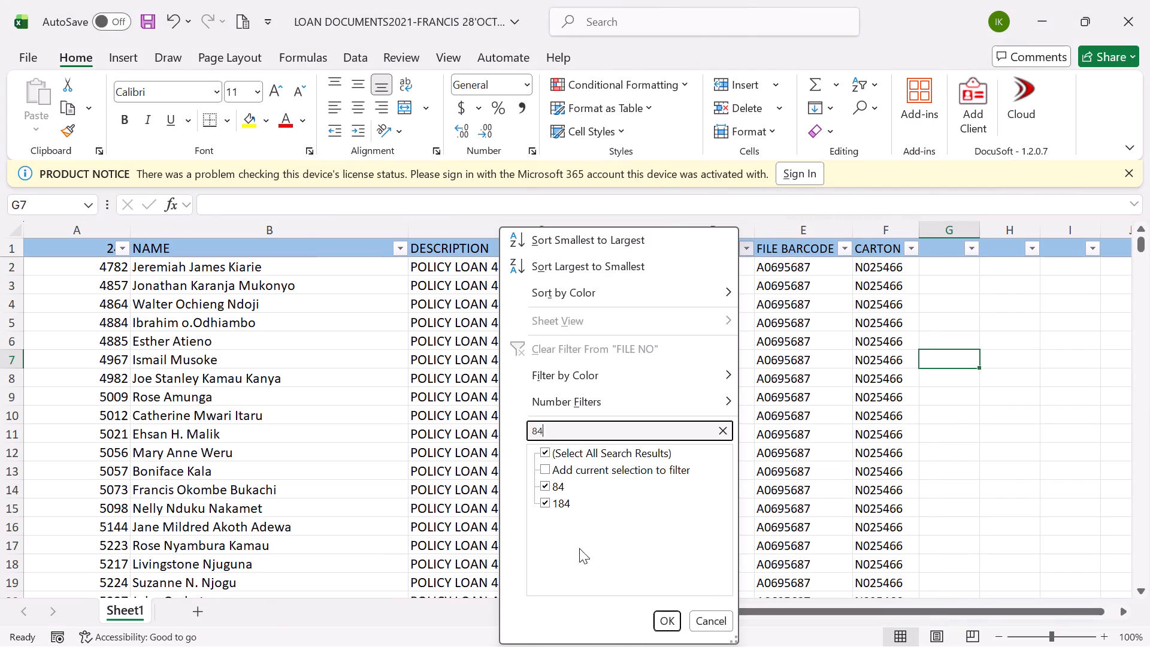
click(545, 500)
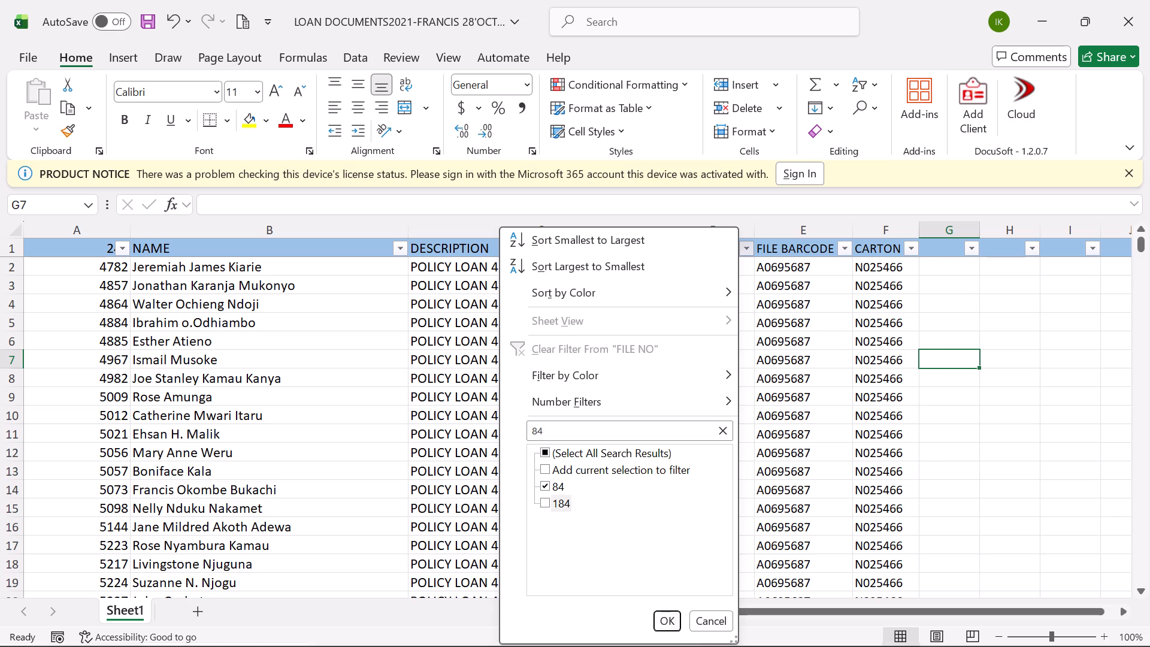
click(664, 620)
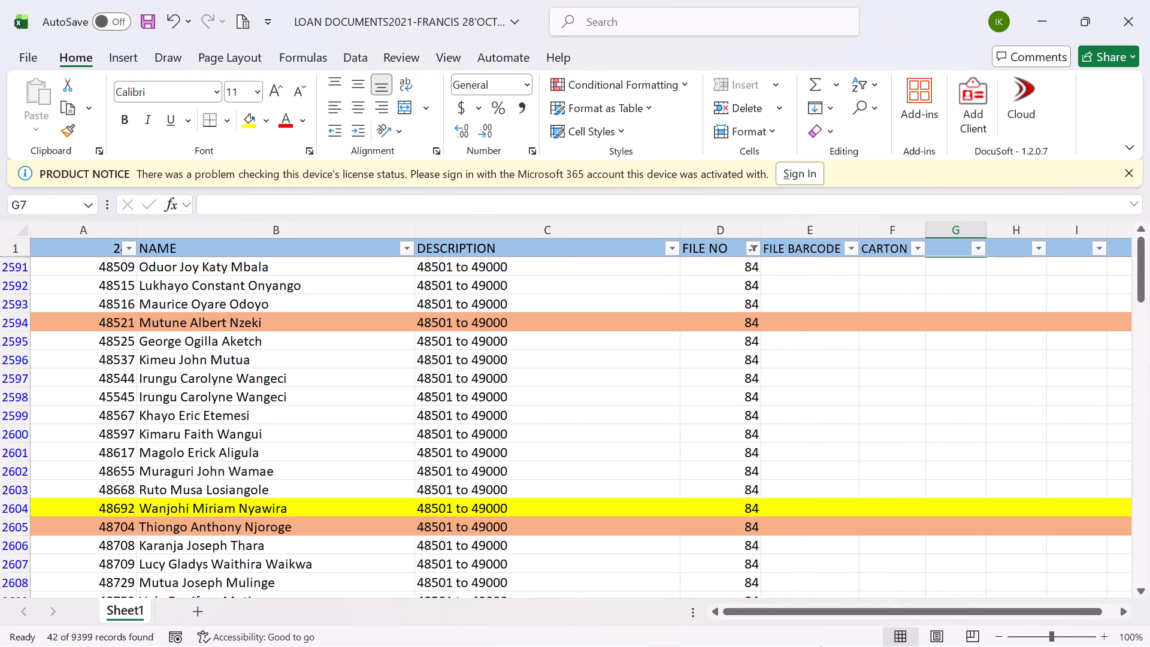
Set the taskbar position to Top in the Windows taskbar settings and return to the loan documents workbook.
right_click(837, 645)
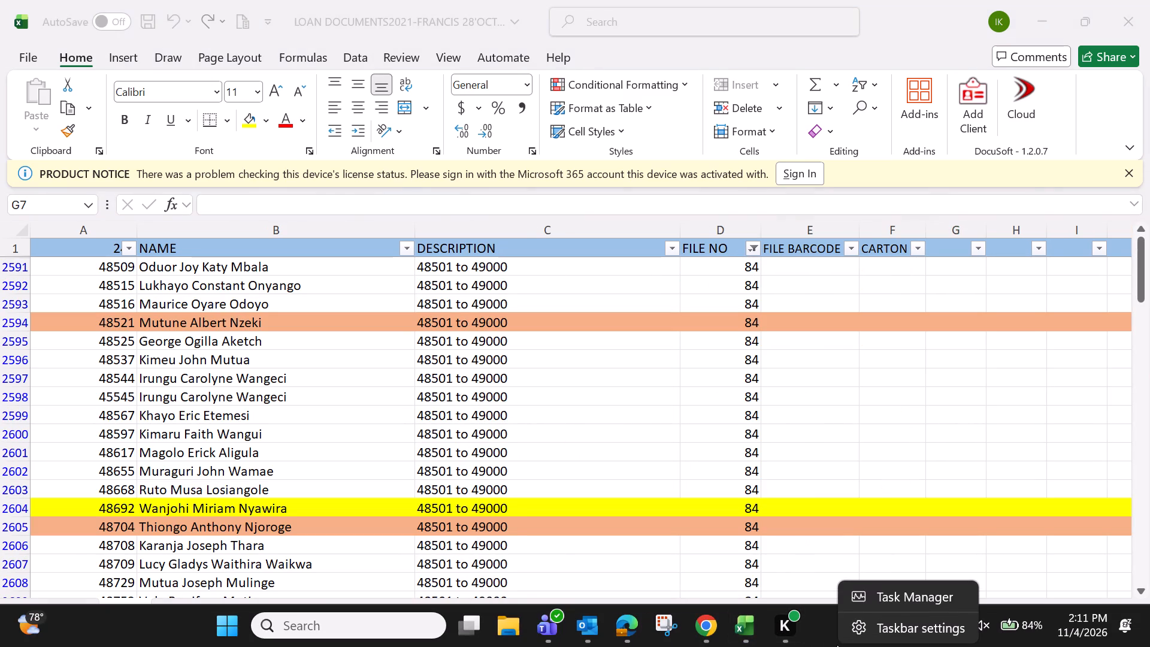
click(892, 630)
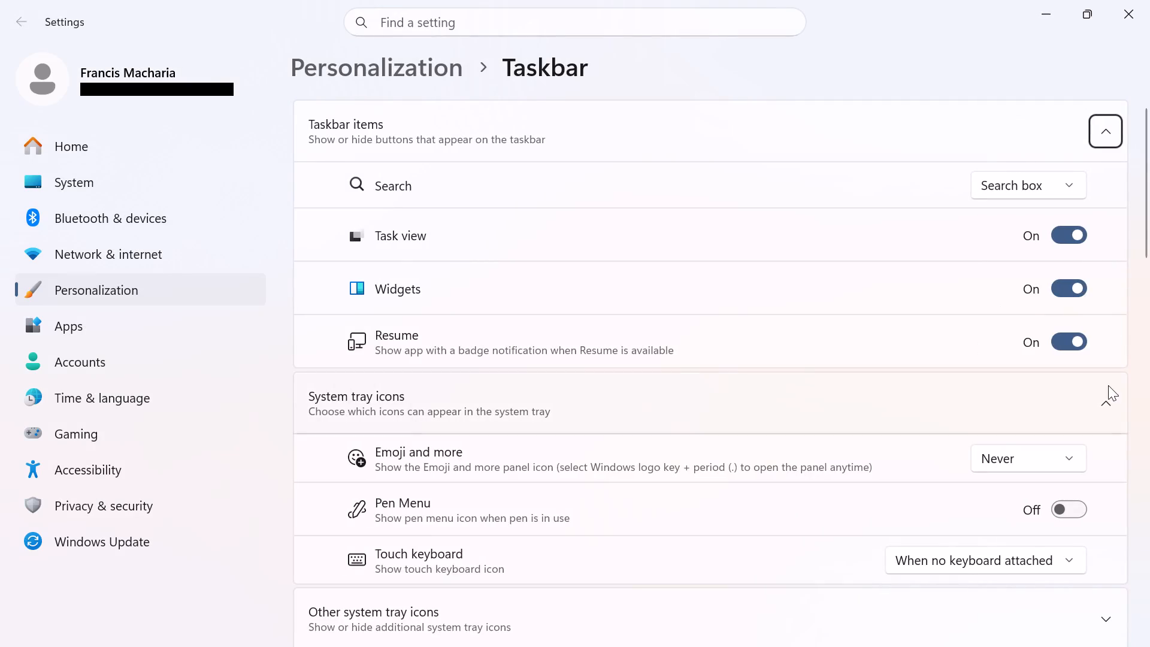
drag(1147, 190, 1134, 343)
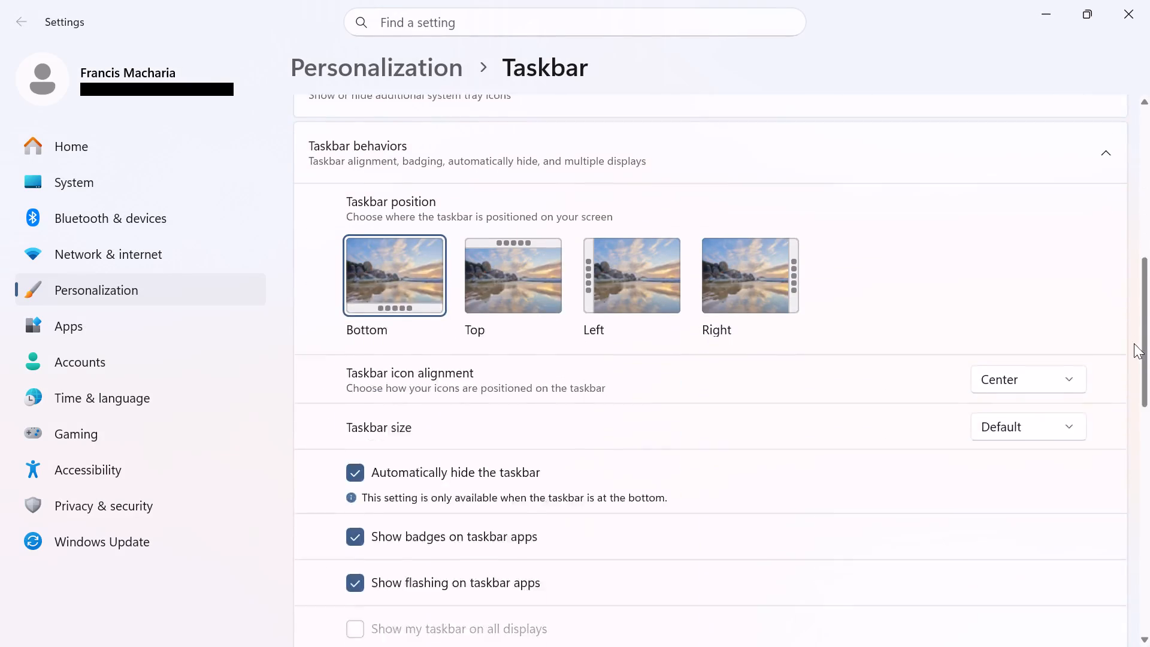
drag(1134, 343, 1141, 334)
click(517, 314)
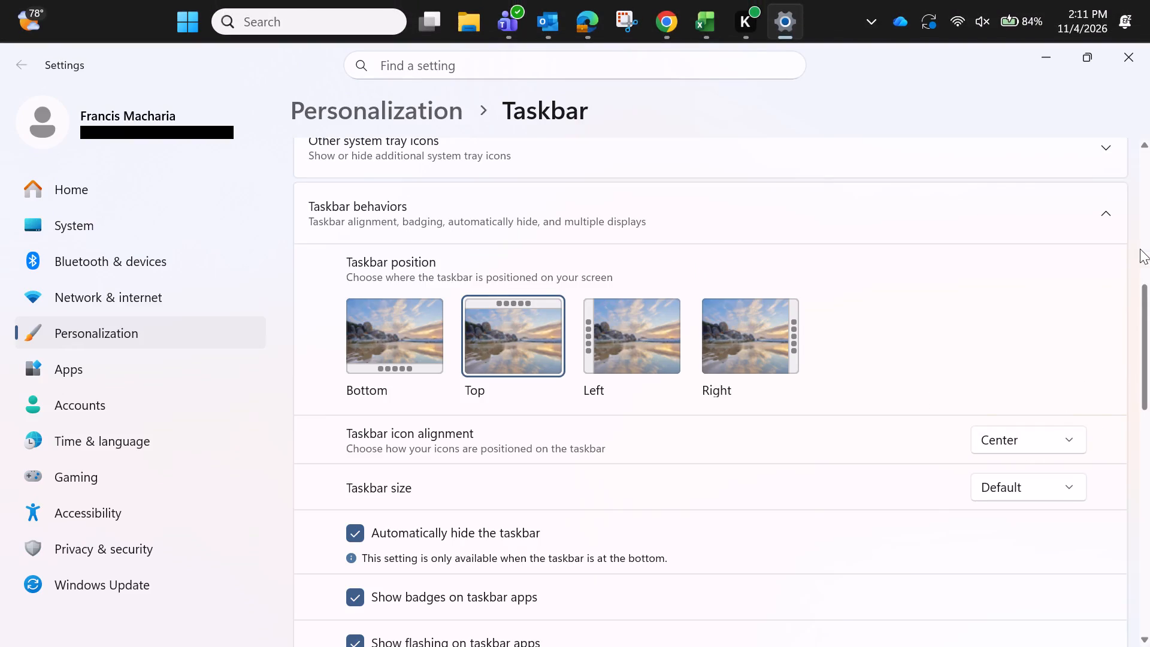
drag(1149, 303, 1139, 256)
click(1058, 58)
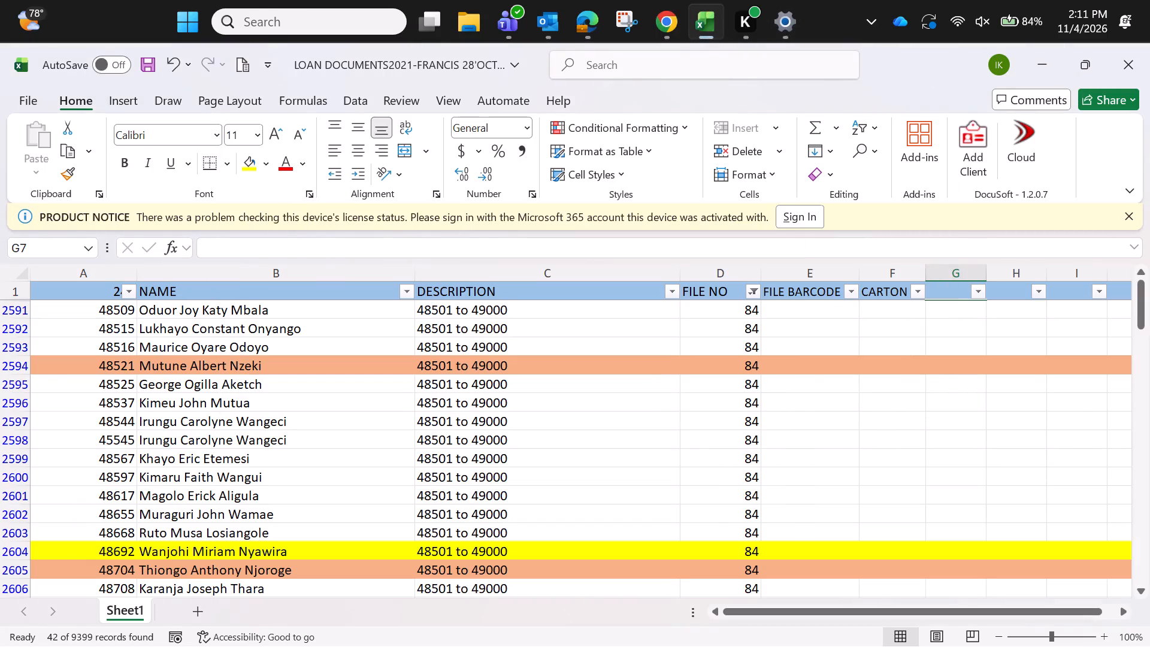
Look through the records filtered to file number 84 and the rows at the end of the sheet.
drag(1140, 307, 1138, 340)
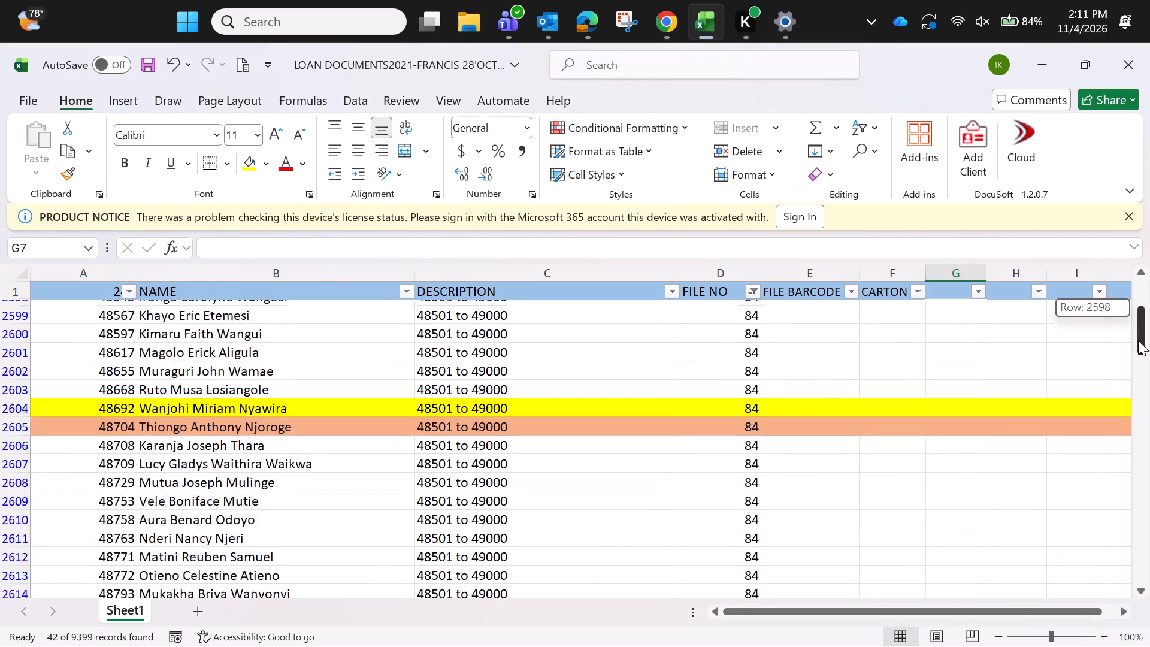
drag(1138, 340, 1149, 313)
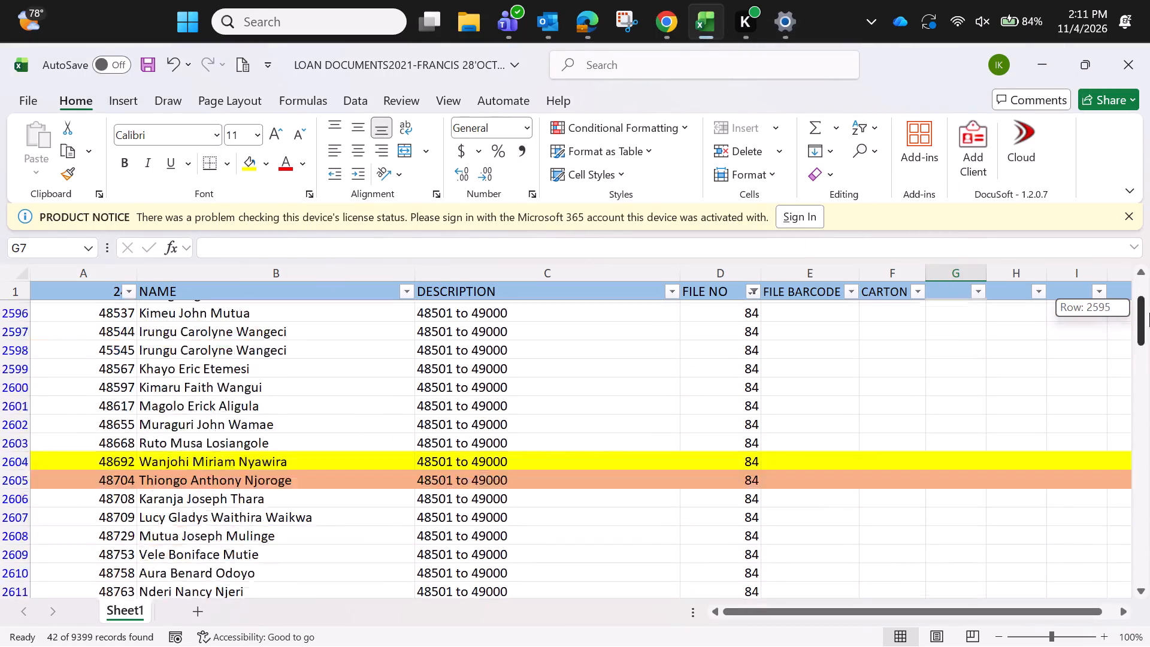
drag(1149, 313, 1149, 276)
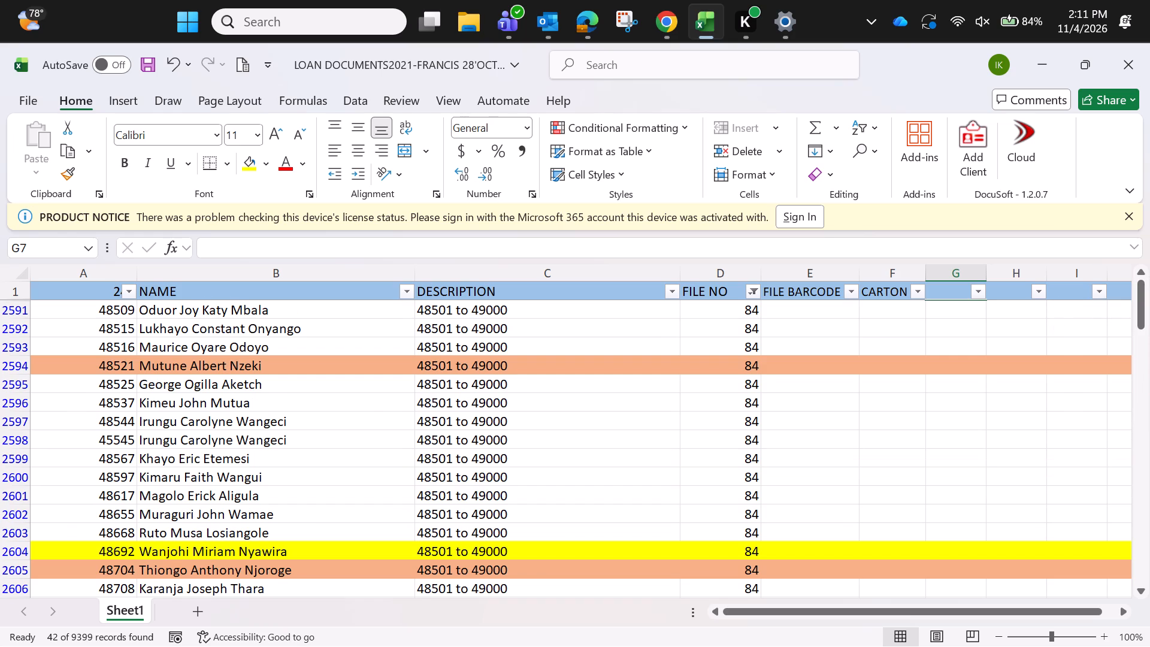
drag(1143, 322, 1106, 580)
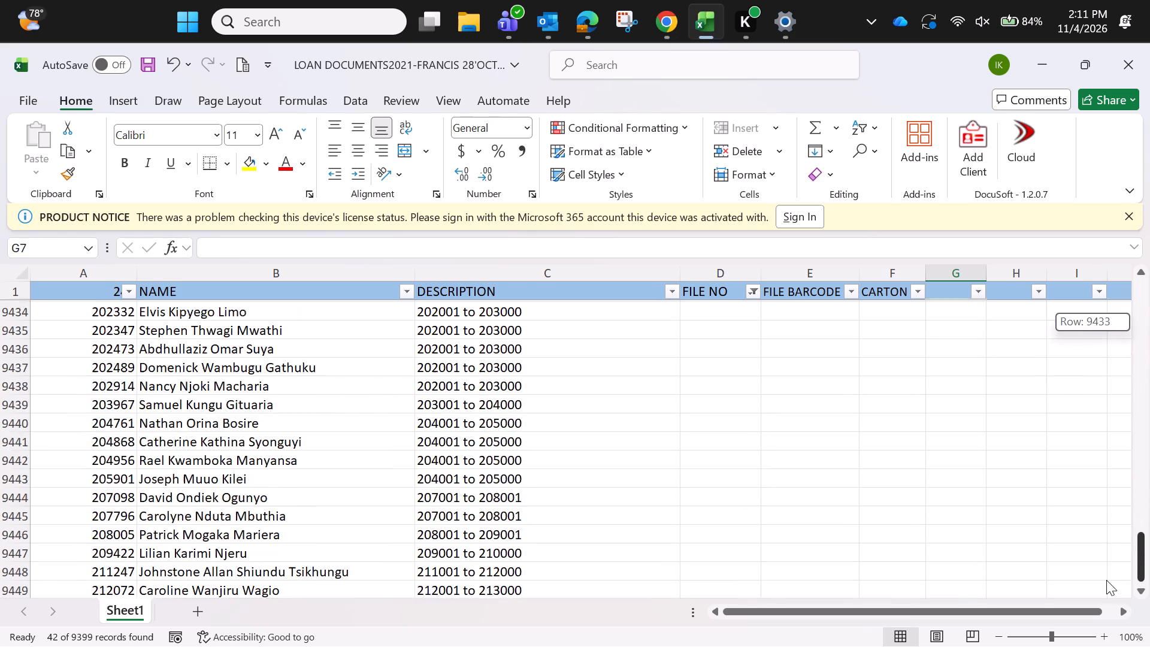
drag(1106, 580, 1149, 468)
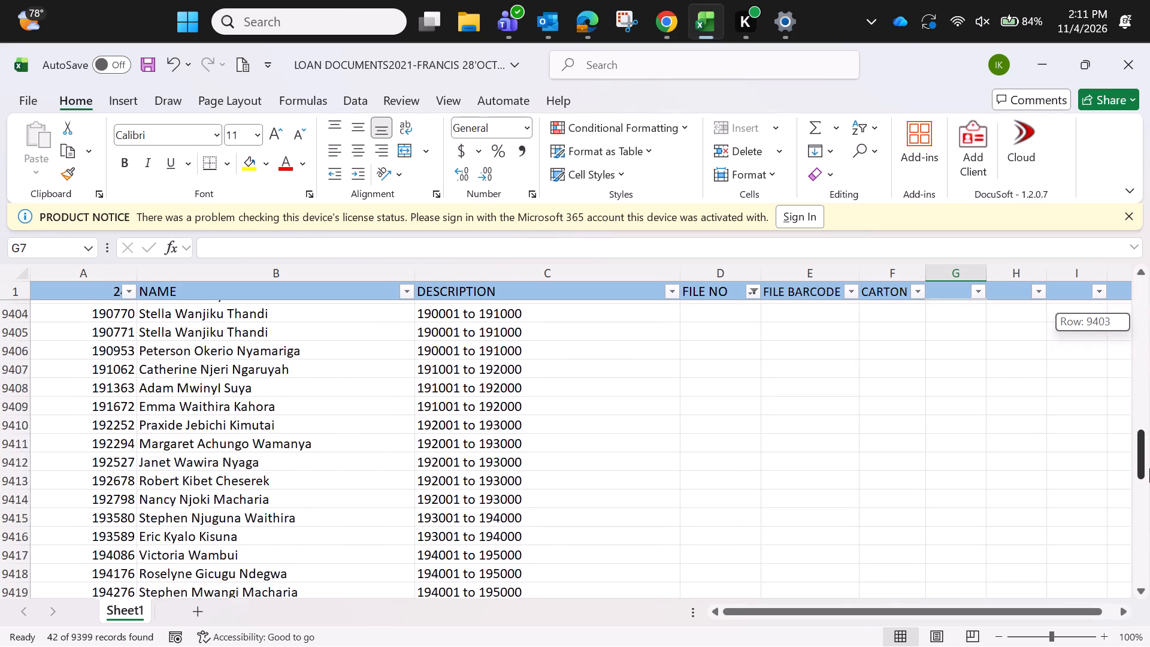
drag(1149, 468, 1149, 368)
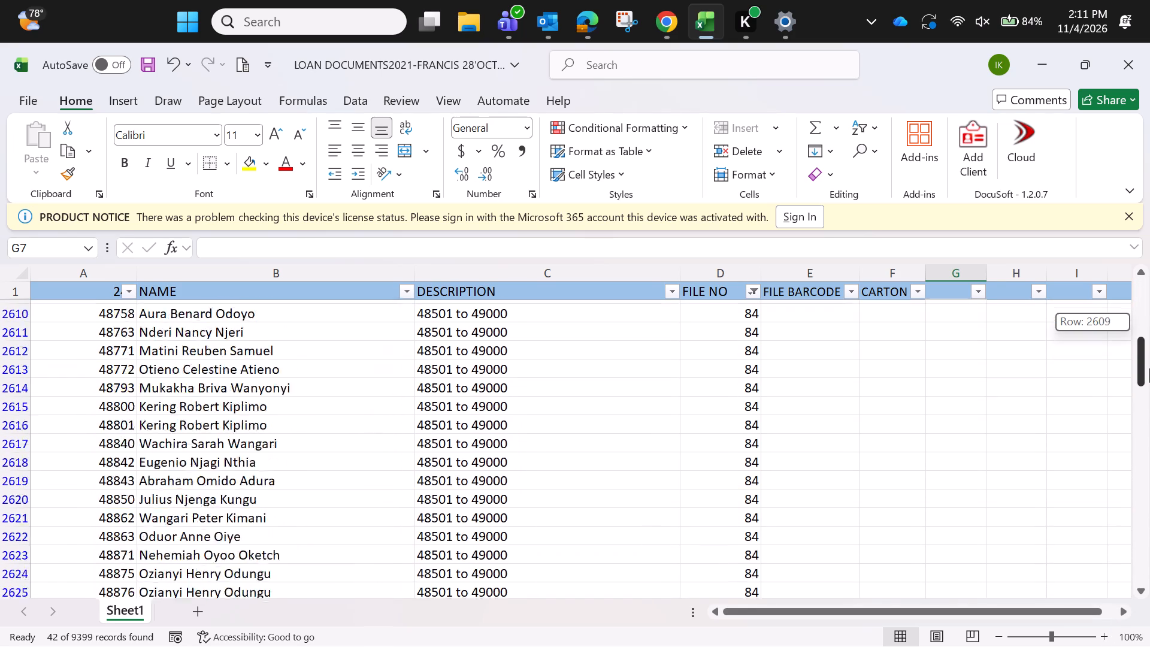
drag(1149, 368, 1149, 277)
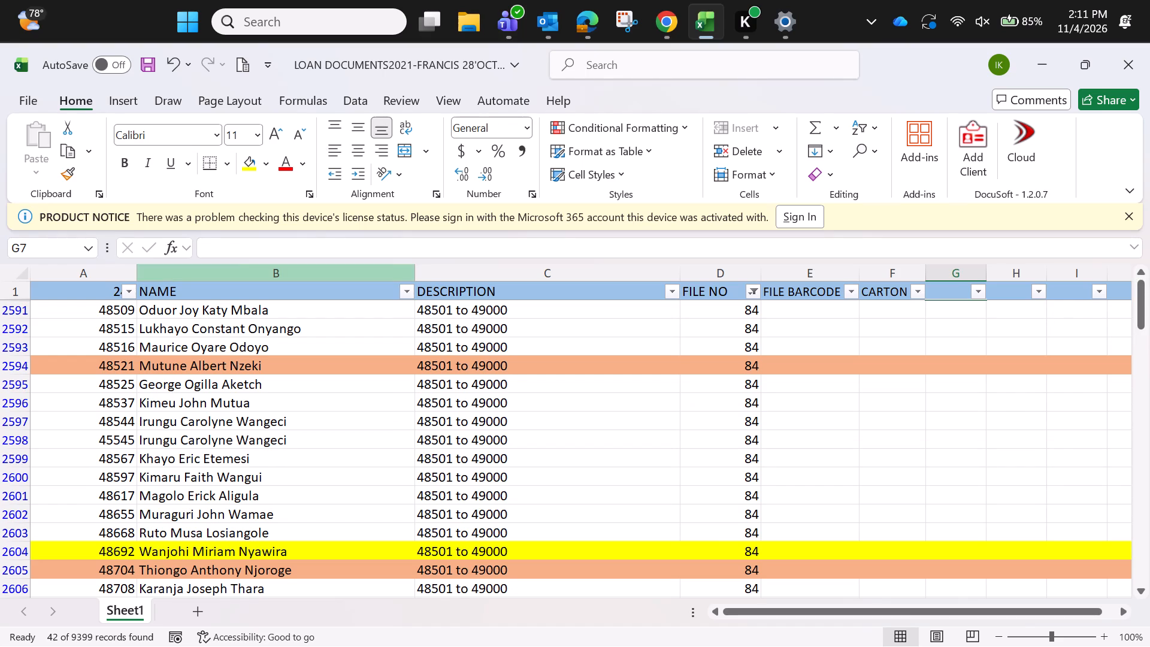
Clear the active filter from the whole sheet and remove the filter controls from the header row.
click(17, 262)
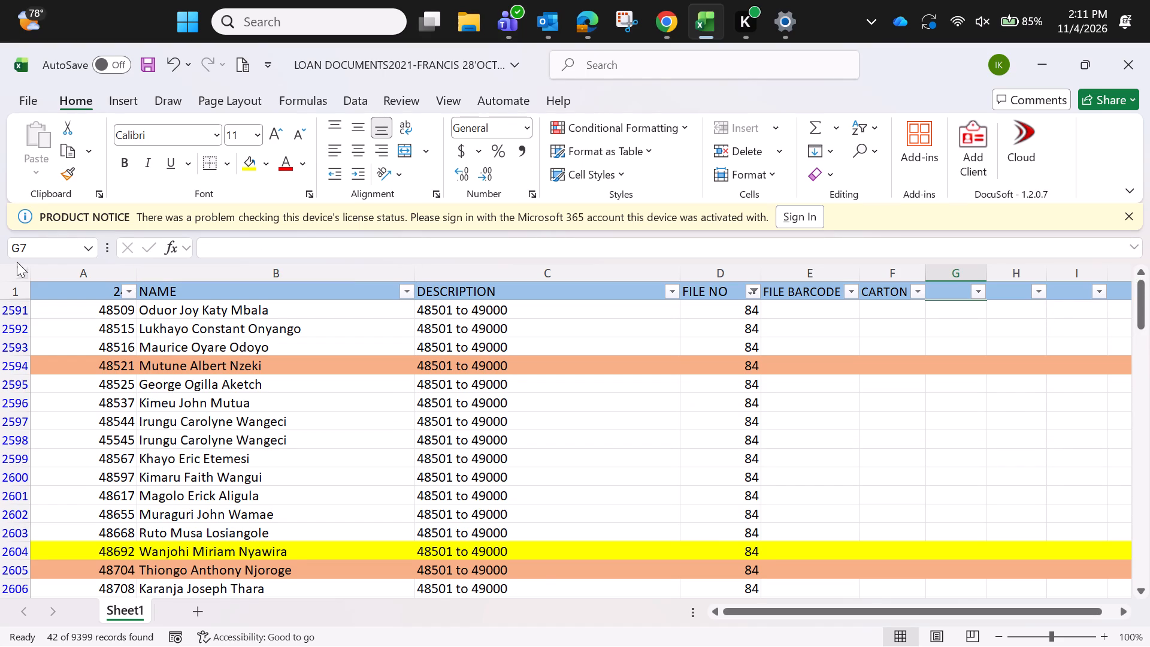
click(19, 267)
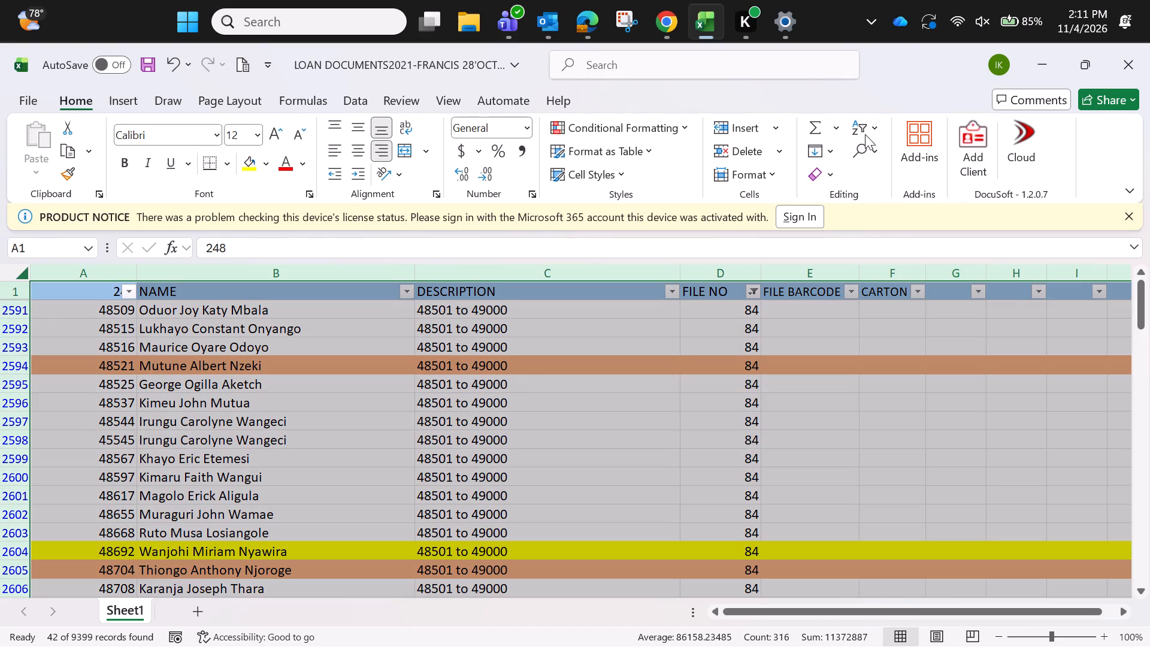
click(873, 121)
click(909, 259)
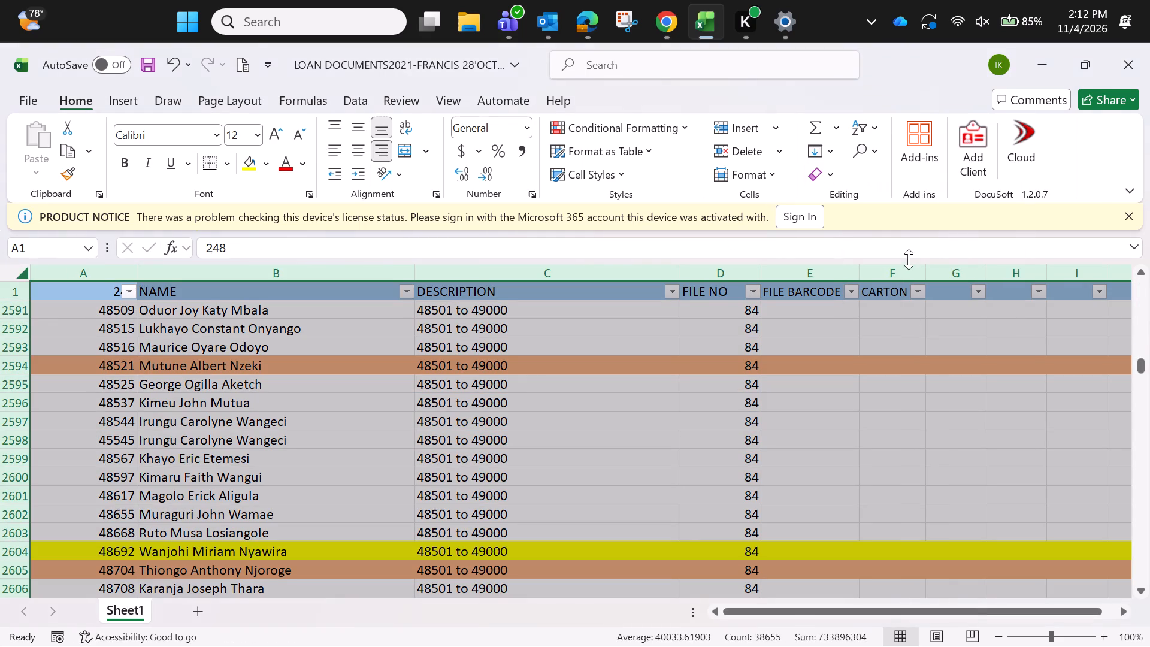
click(874, 132)
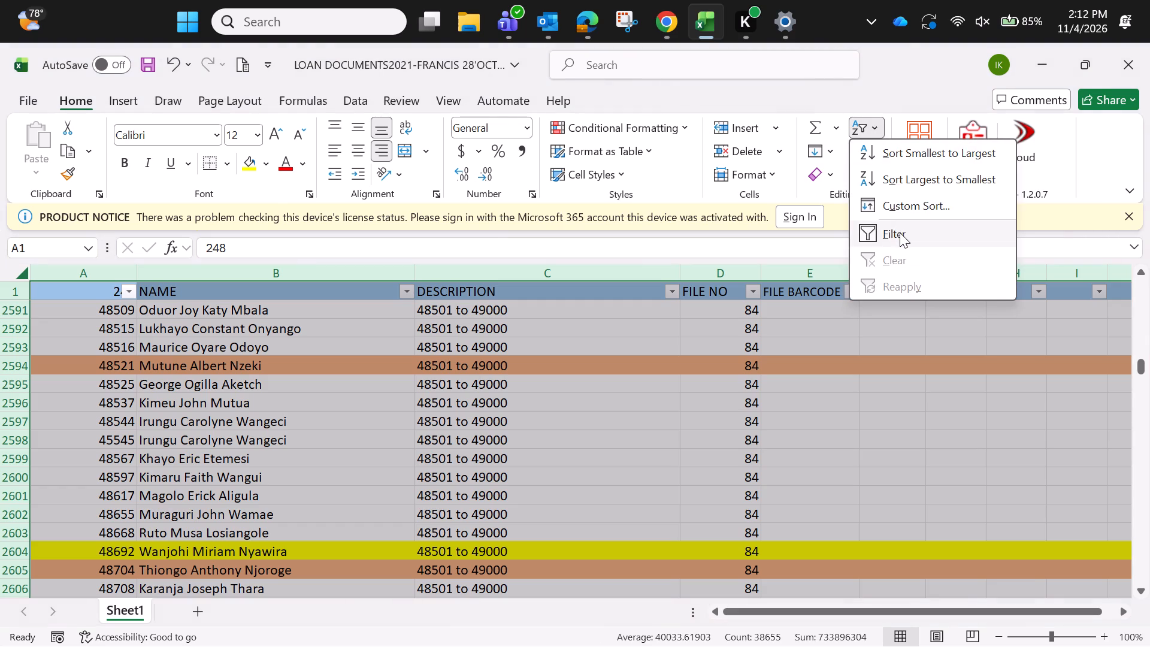
click(900, 232)
Add a filter to the FILE NO column only.
click(733, 267)
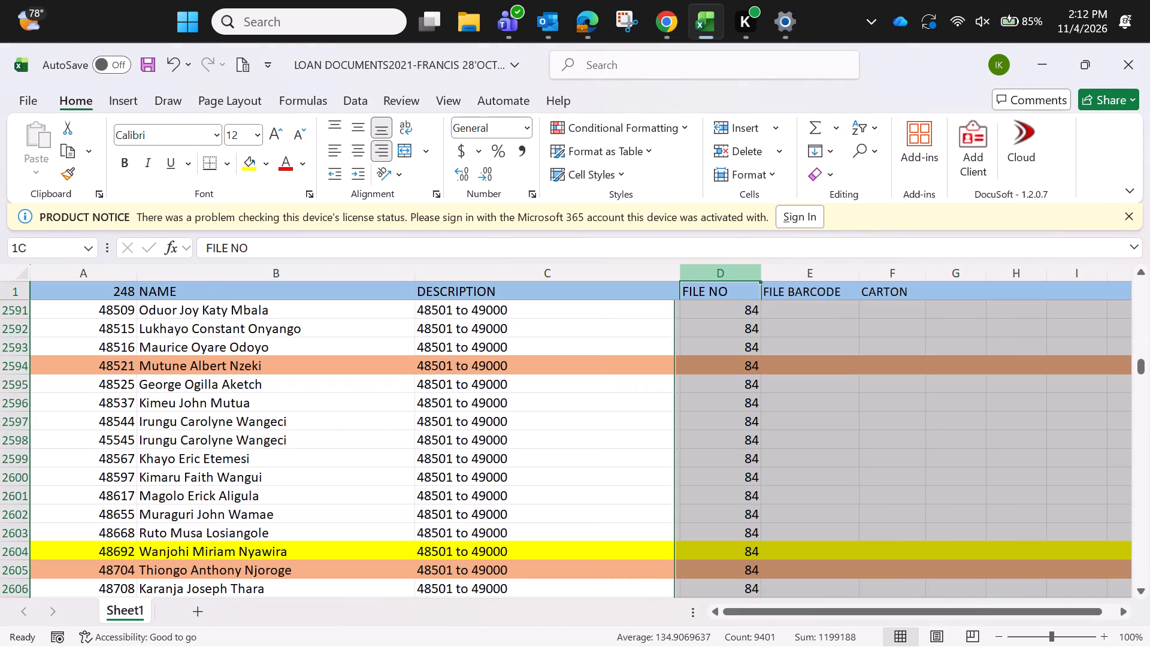
click(355, 105)
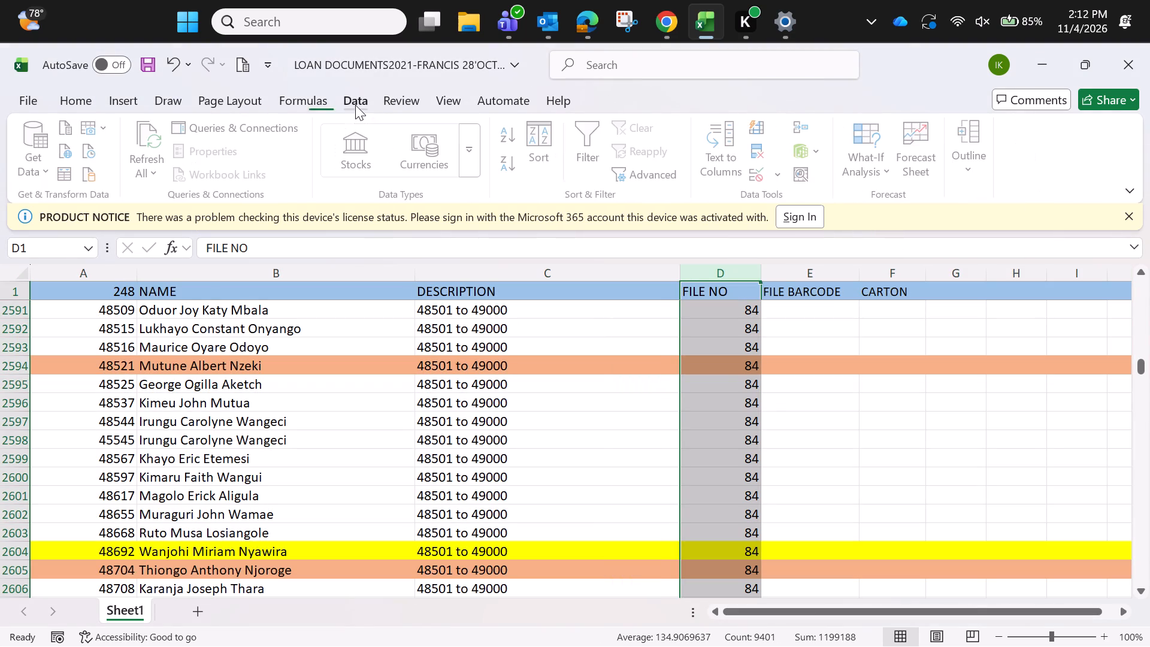
click(580, 135)
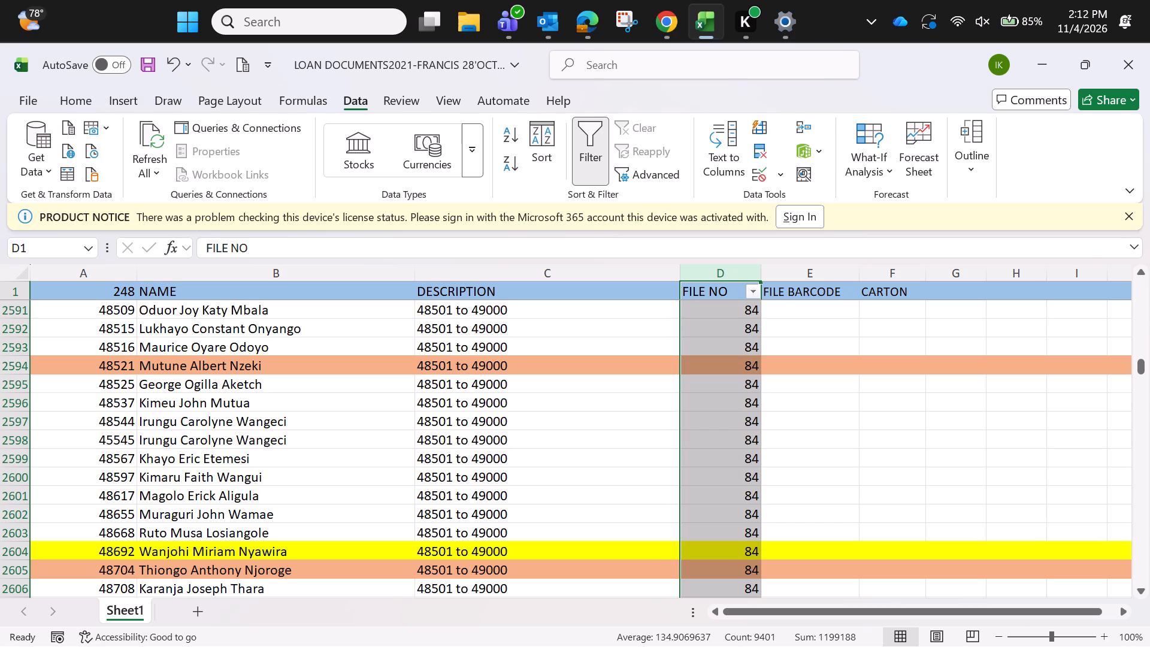
Filter the FILE NO column to show only file number 84, leaving out 184.
click(749, 297)
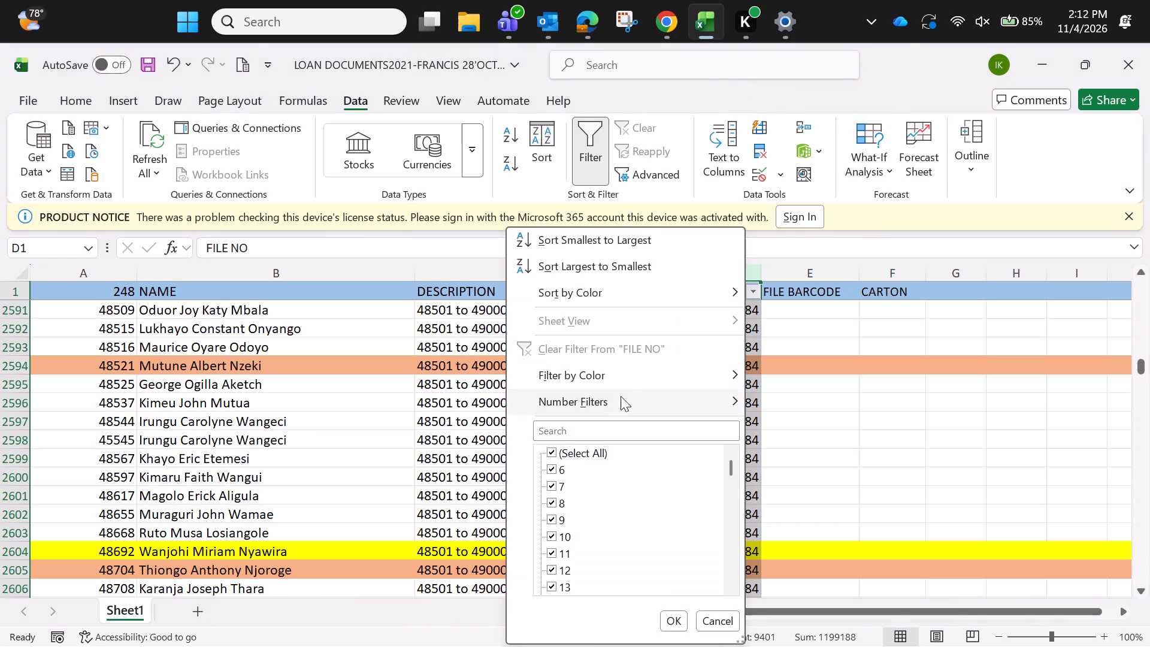
click(551, 451)
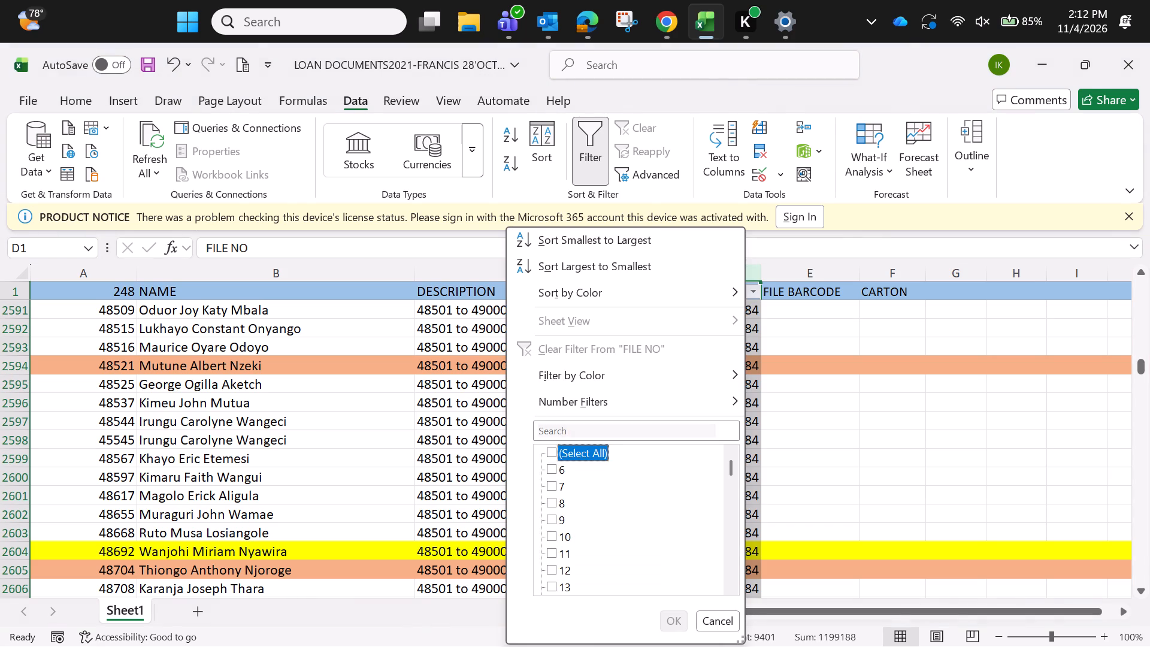
click(558, 433)
text(84)
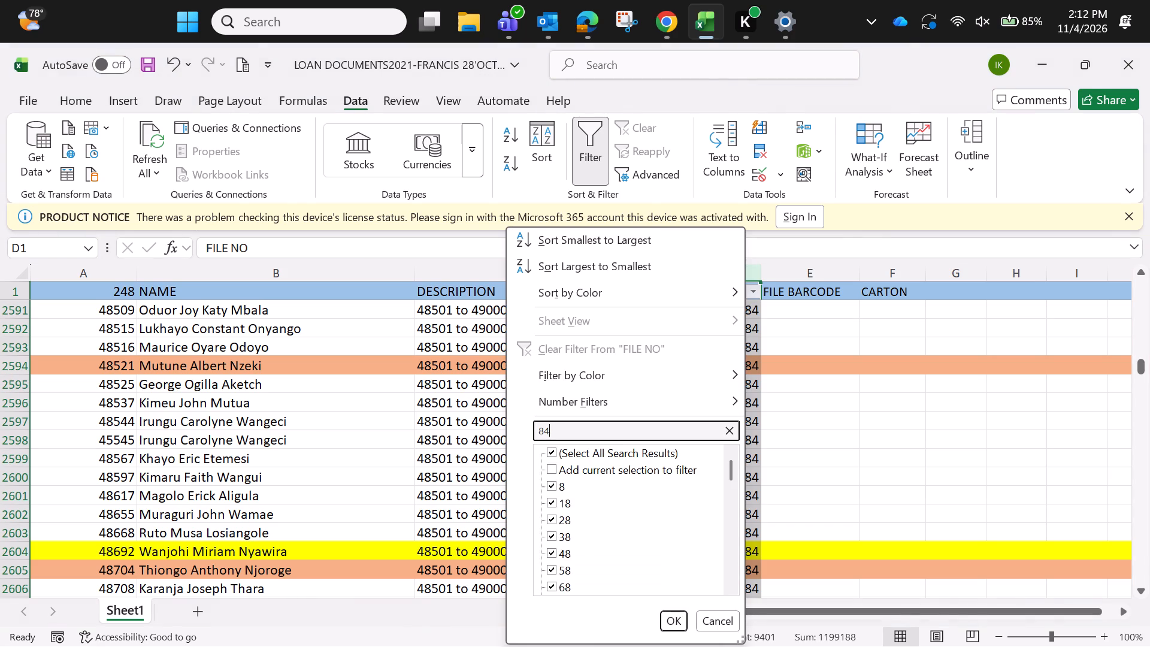
click(553, 507)
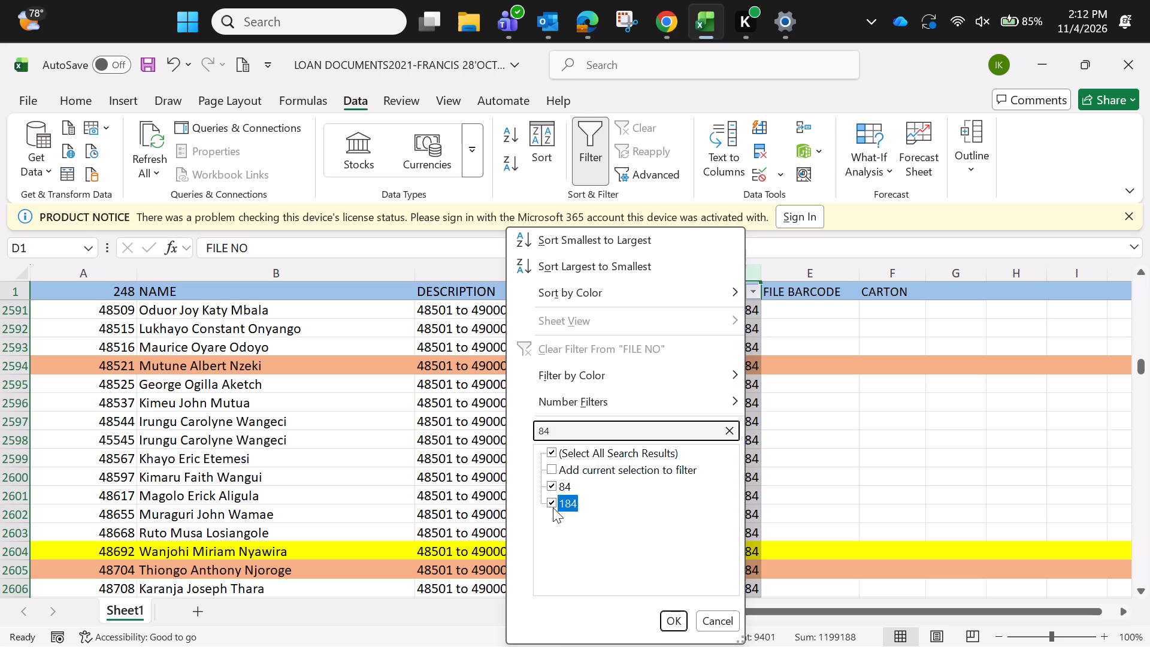
click(672, 621)
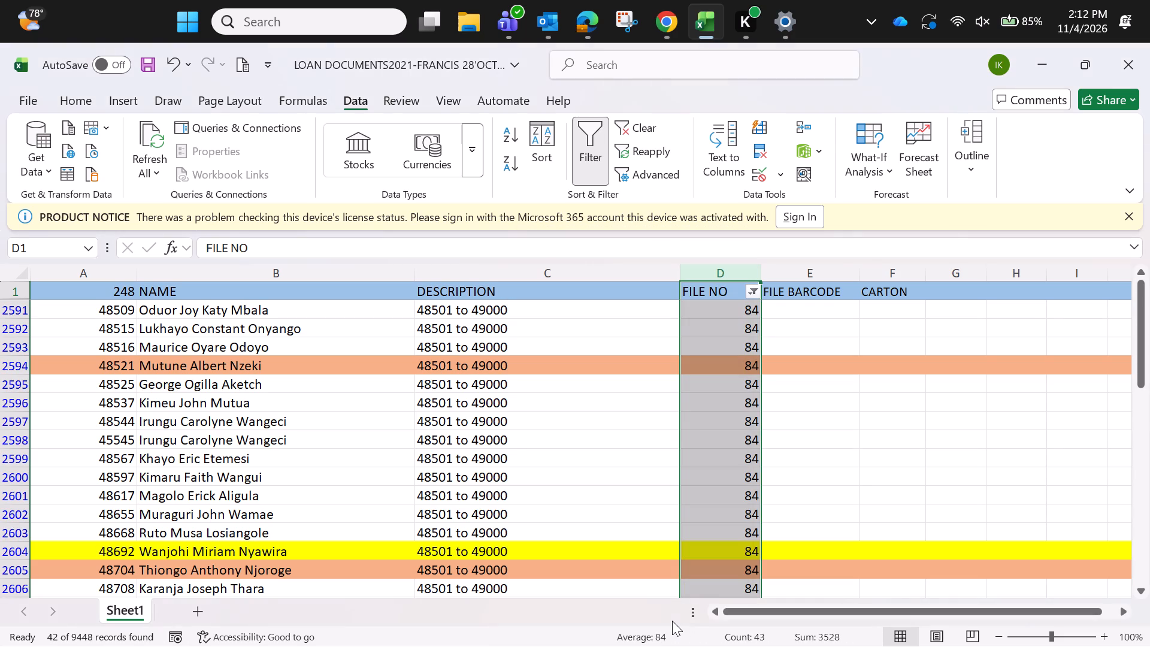
Check the records filtered to file number 84 one by one in column A, from row 2591 through row 2604.
drag(1147, 332, 1147, 500)
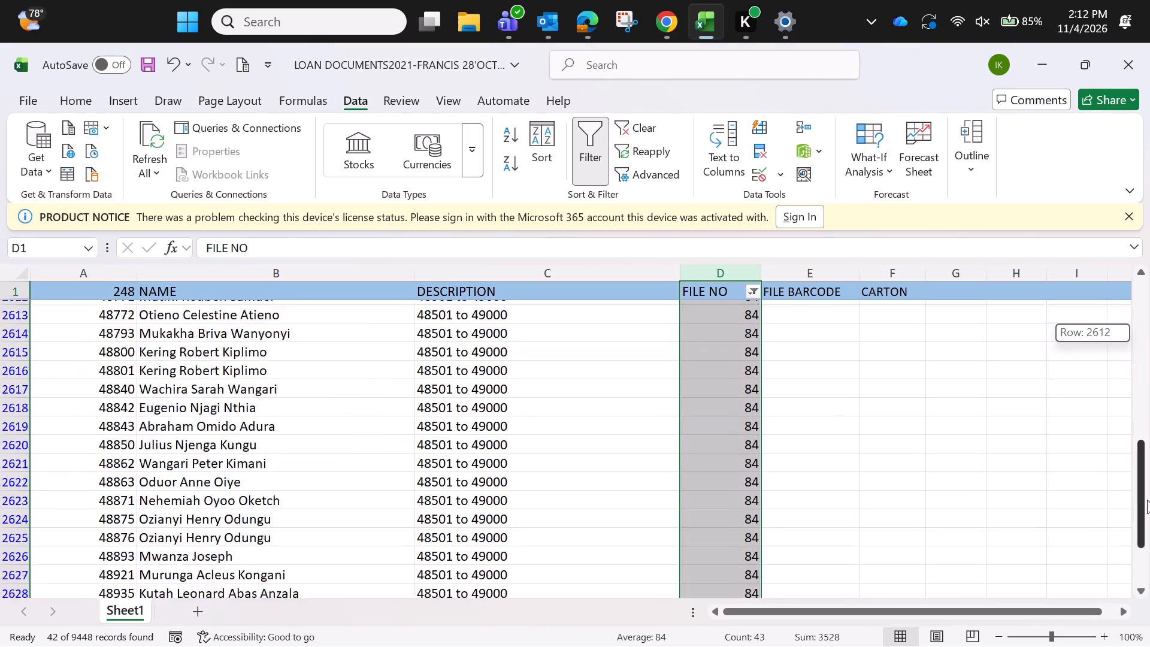
drag(1147, 500, 1149, 360)
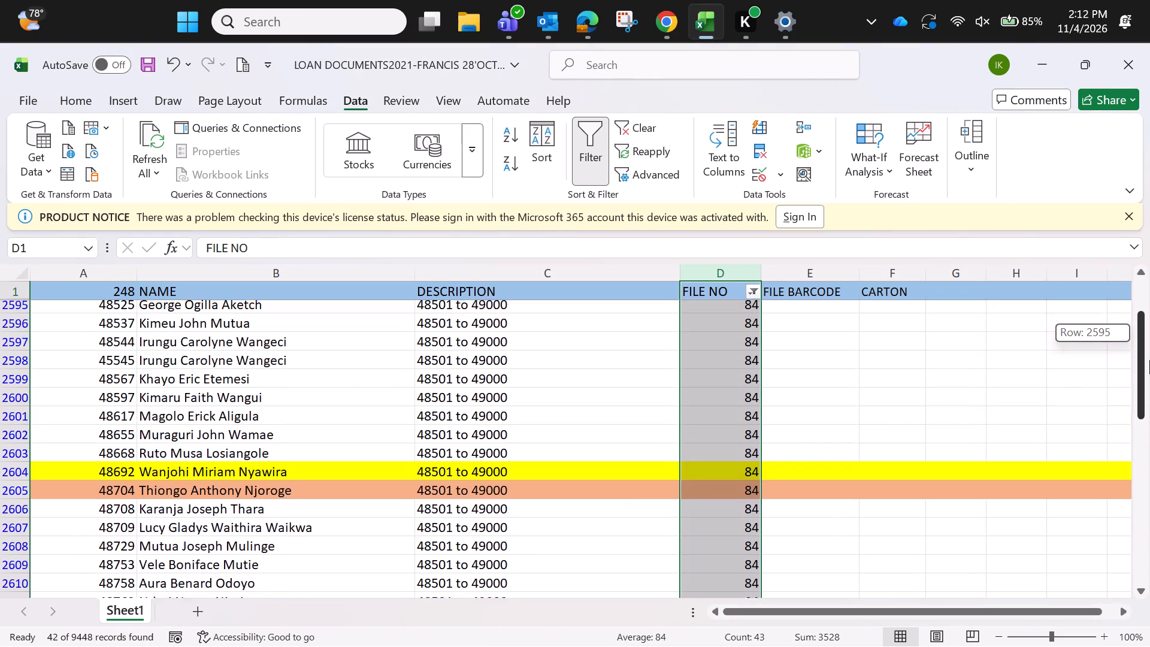
drag(1149, 360, 1149, 279)
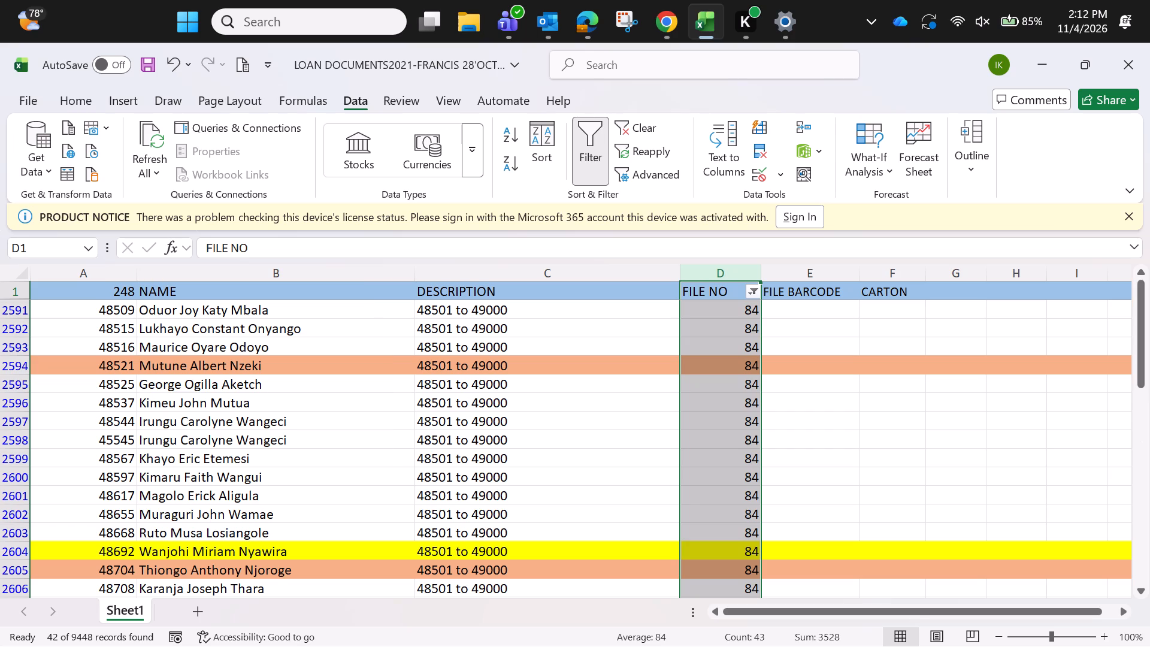
click(116, 309)
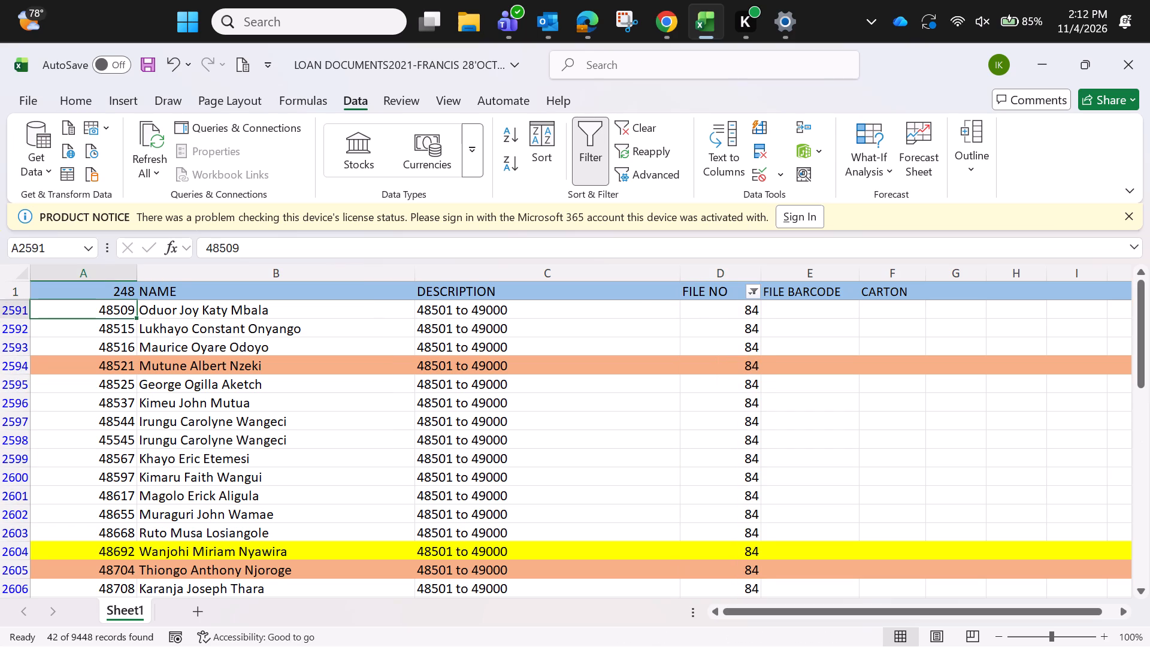
key(Down)
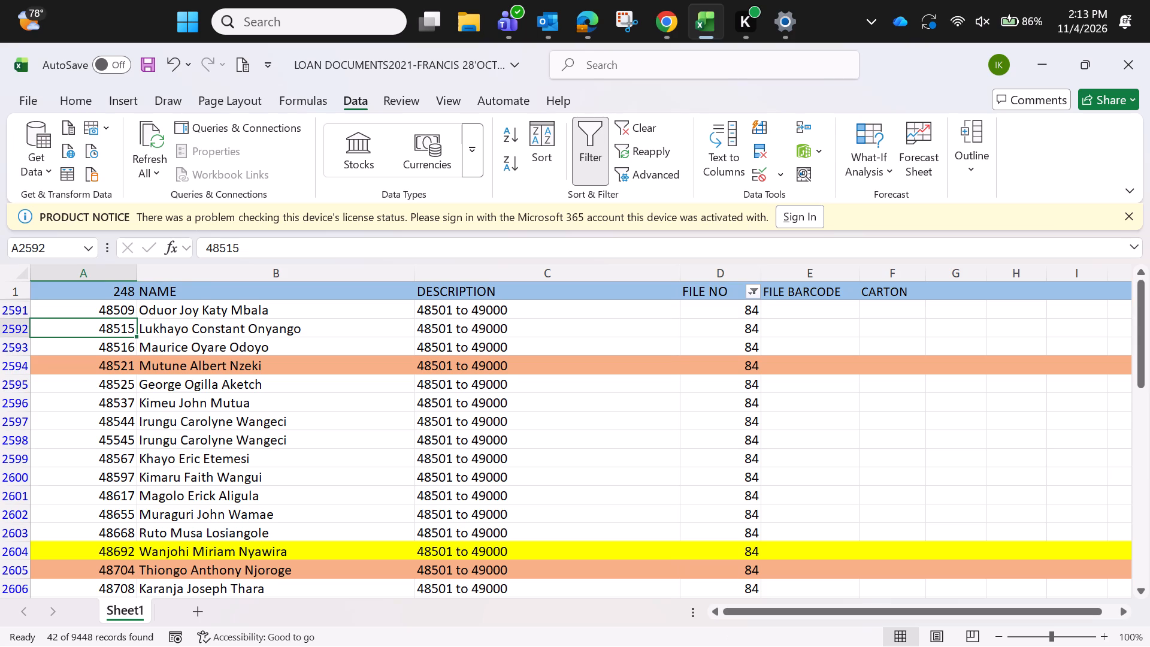
key(Down)
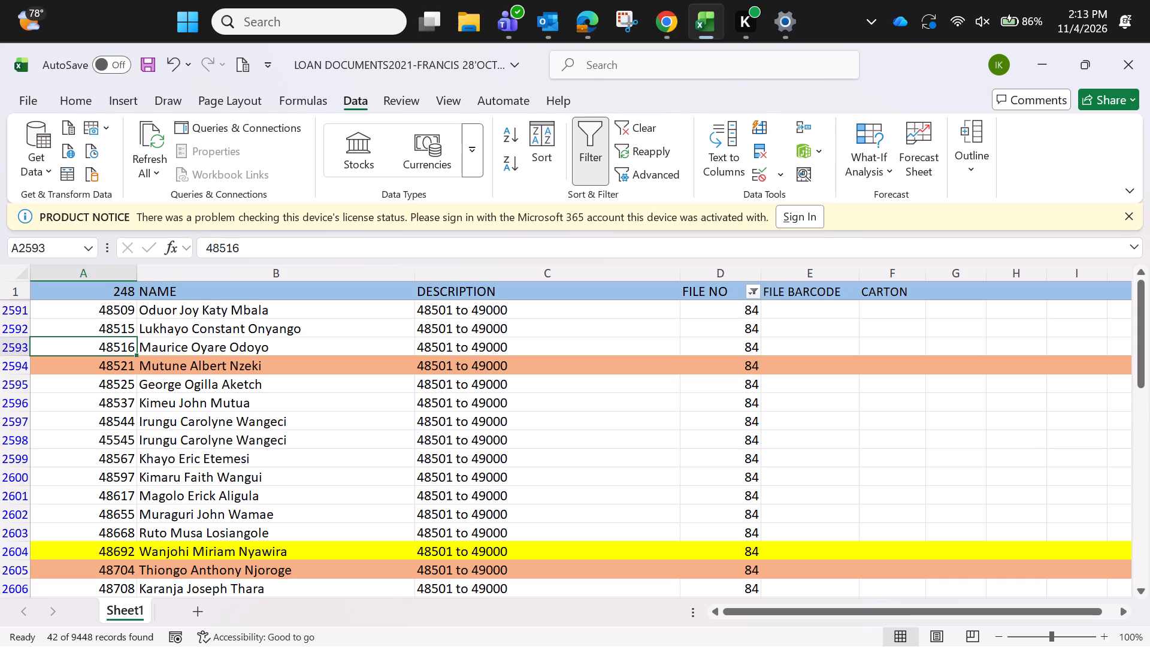
key(Down)
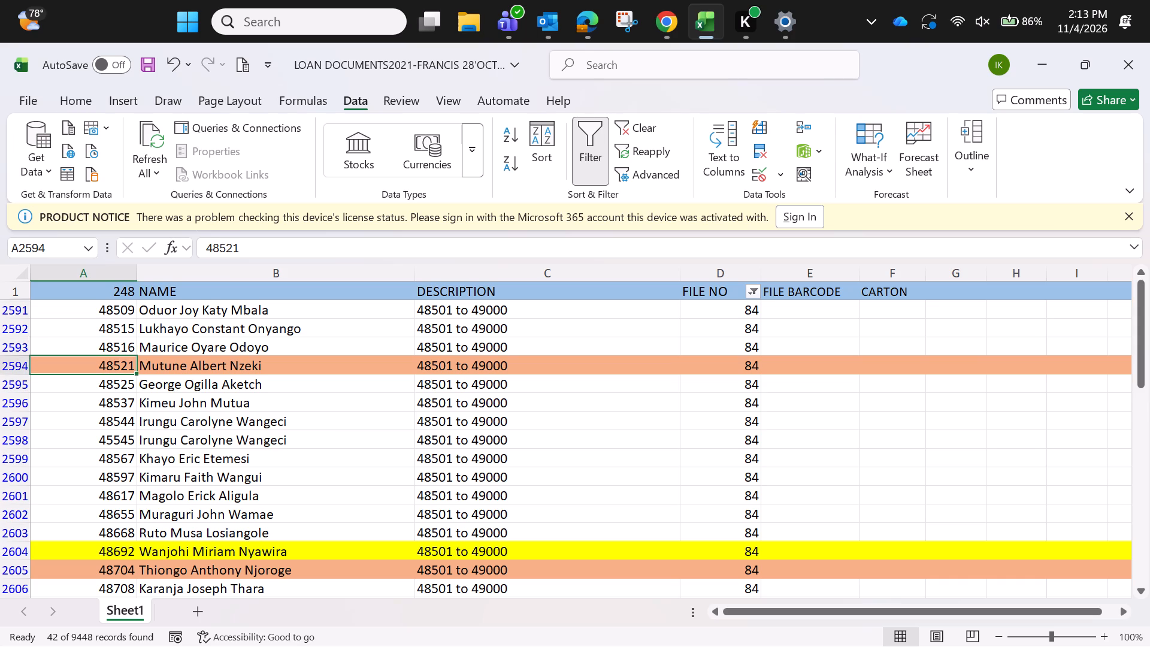
key(Down)
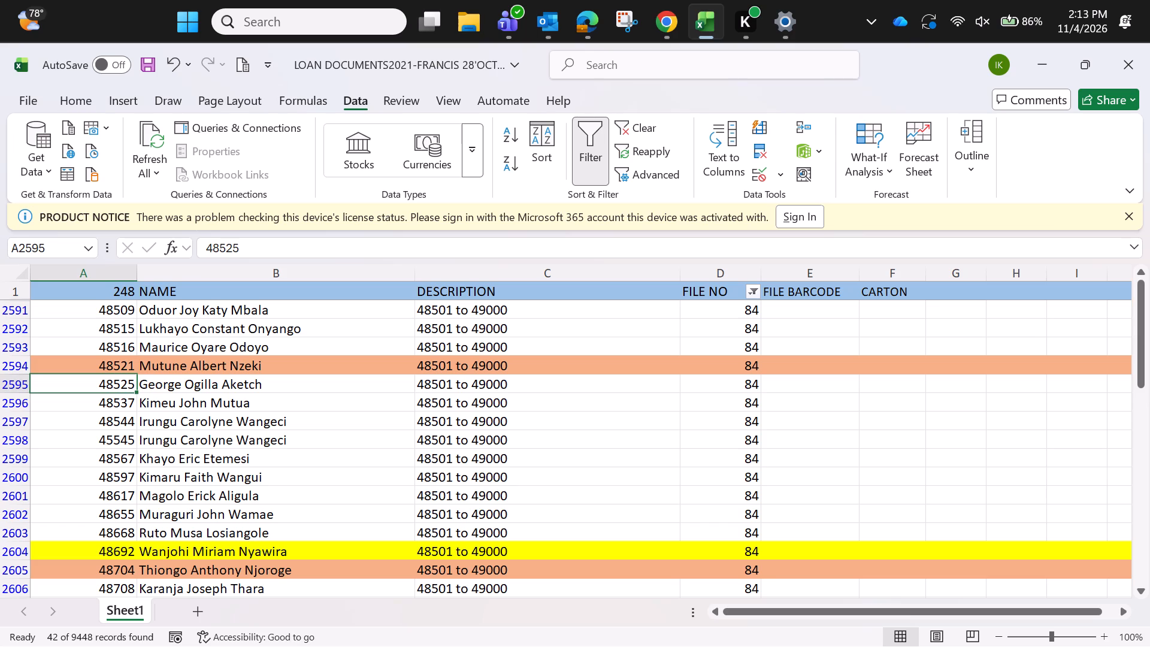
key(Down)
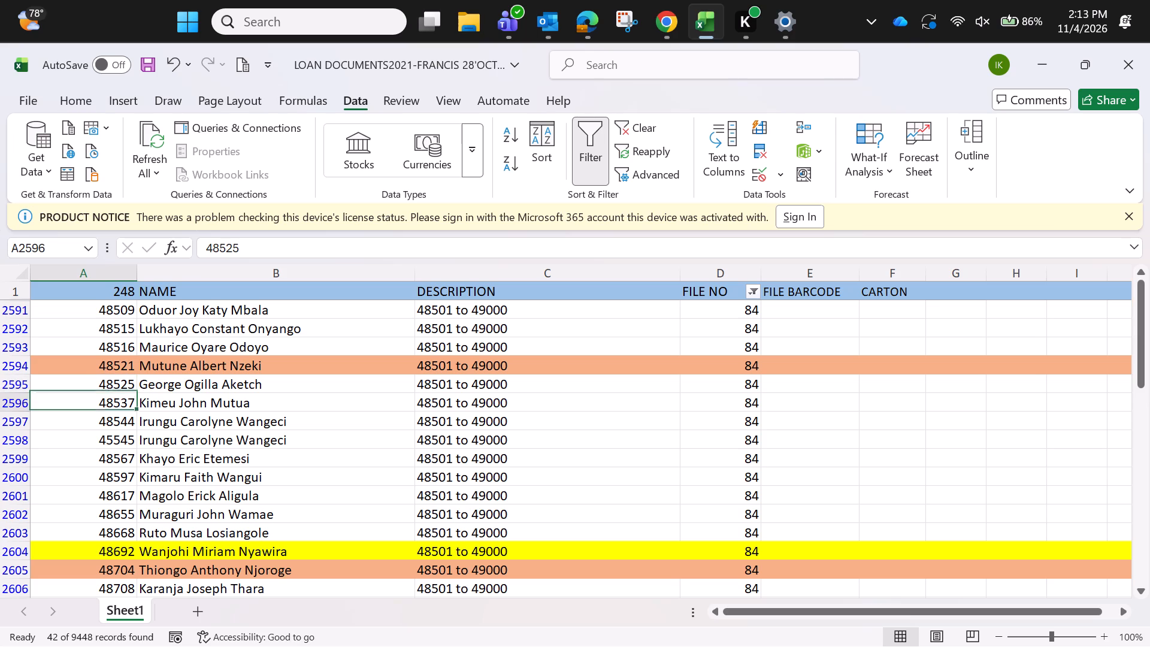
key(Down)
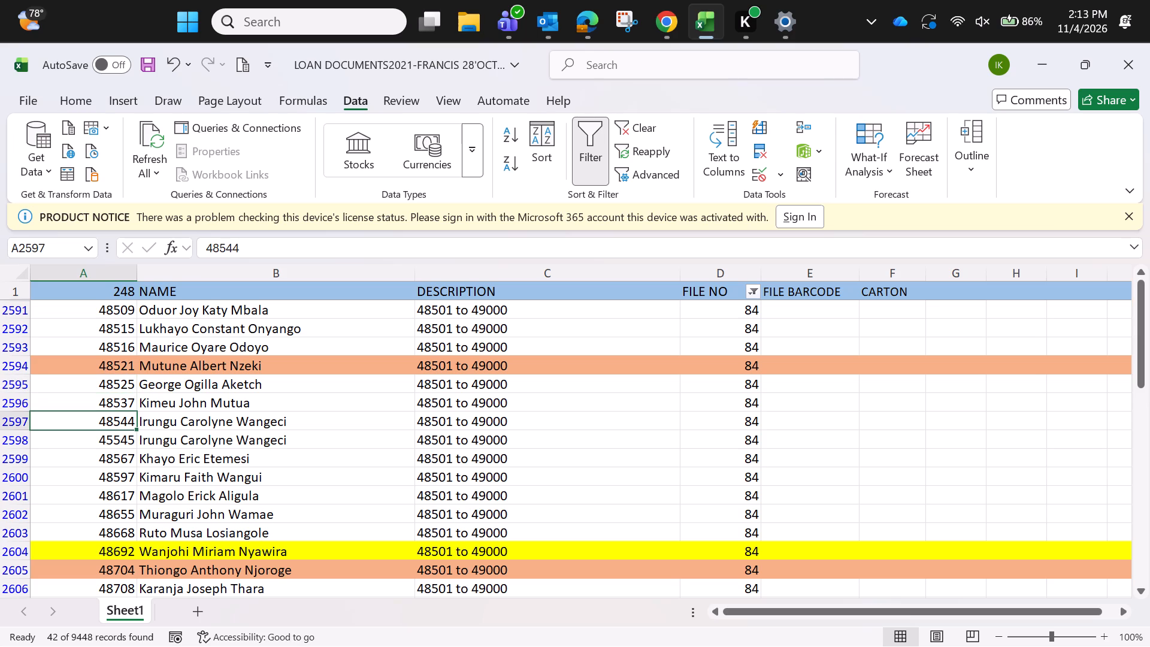
key(Down)
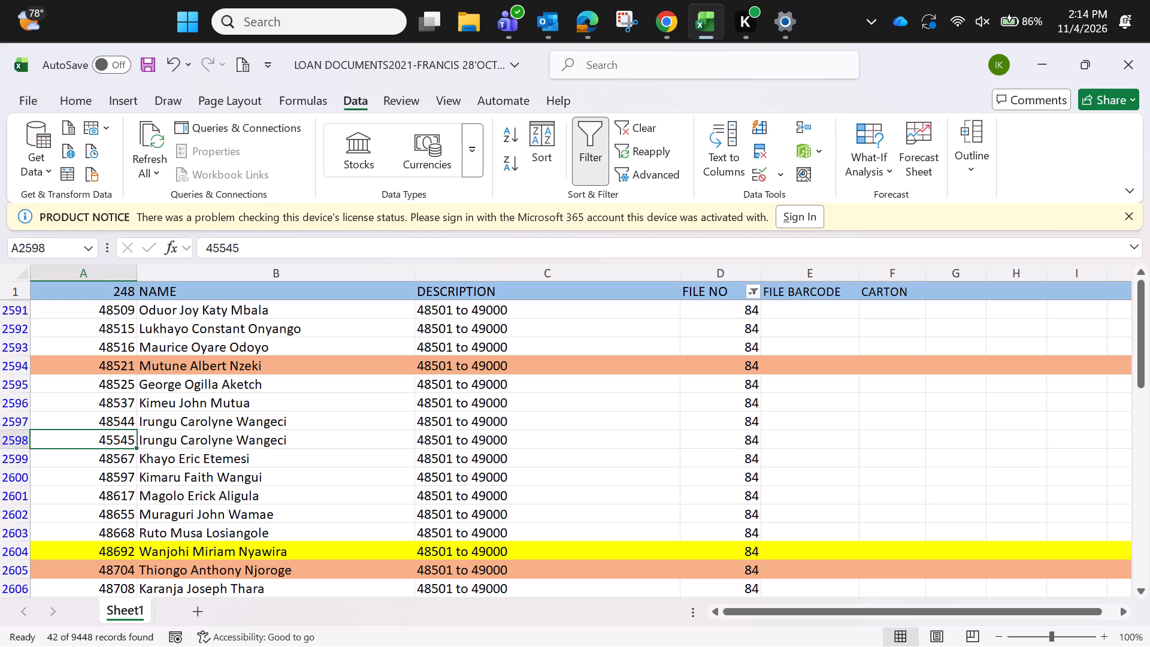
key(Down)
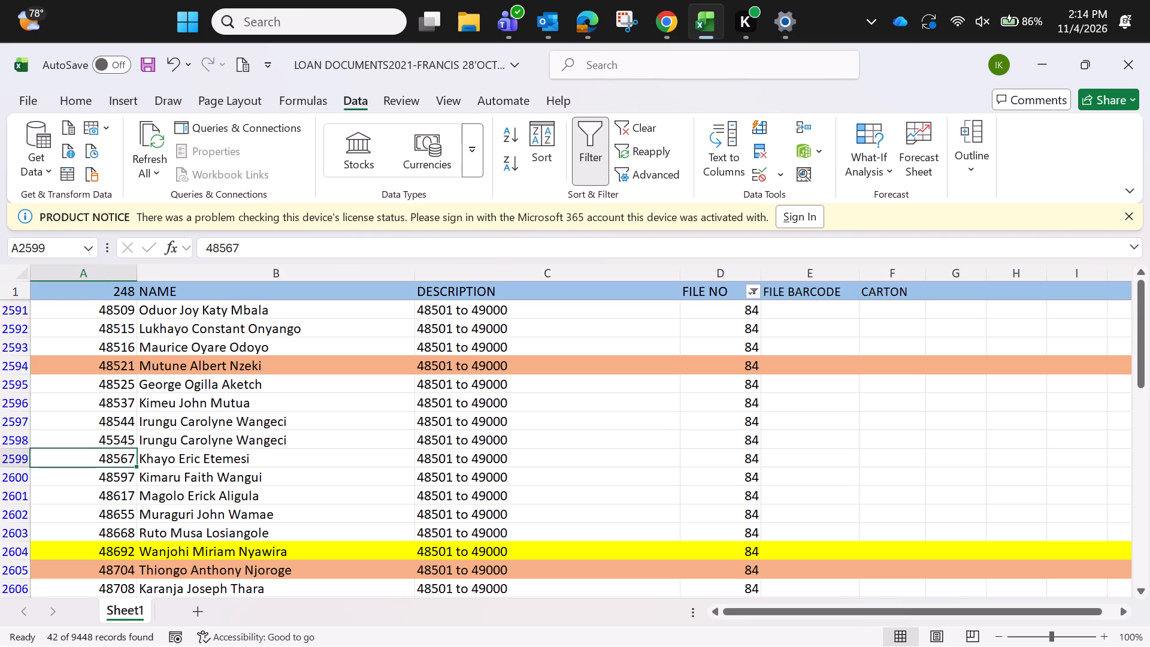
key(Down)
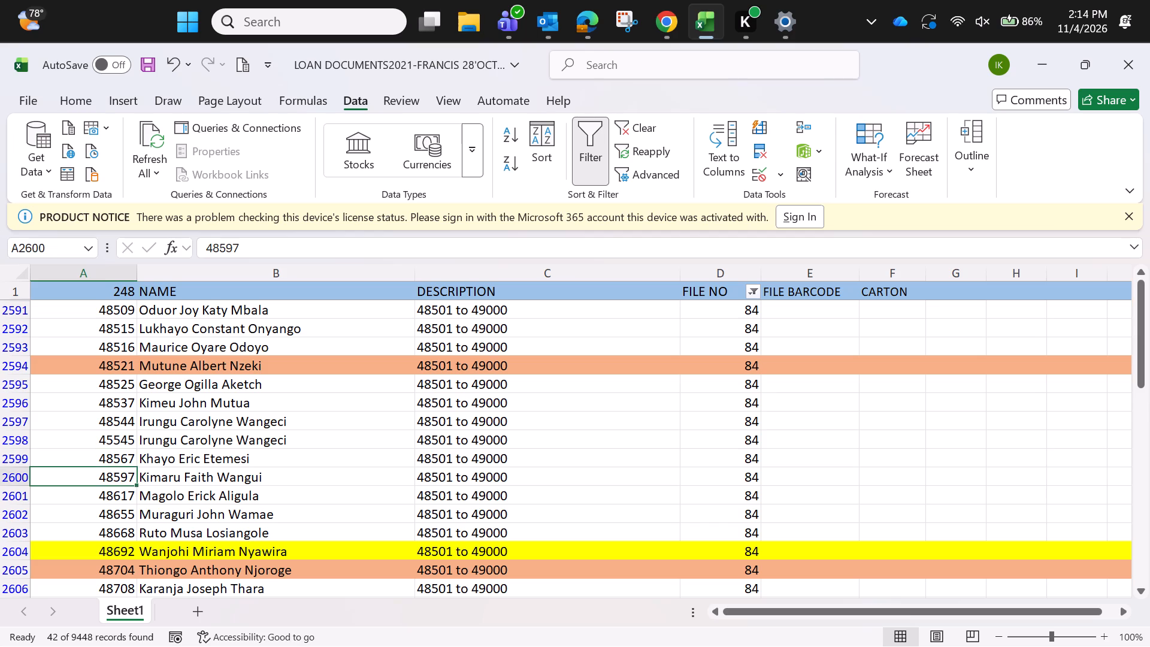
key(Down)
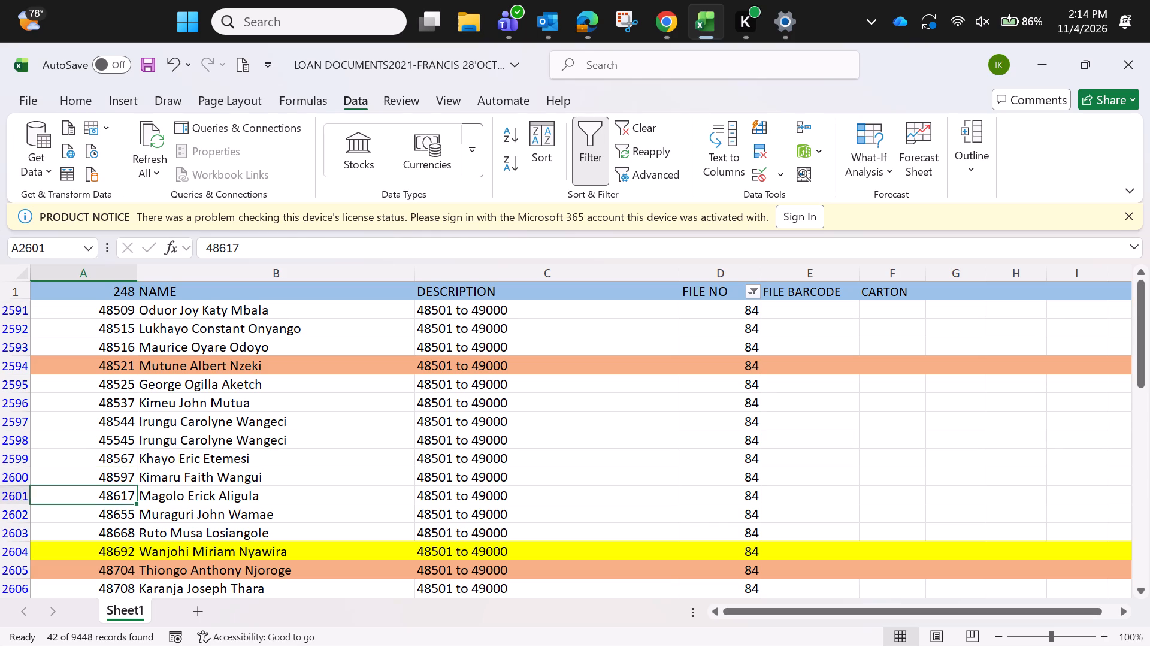
key(Down)
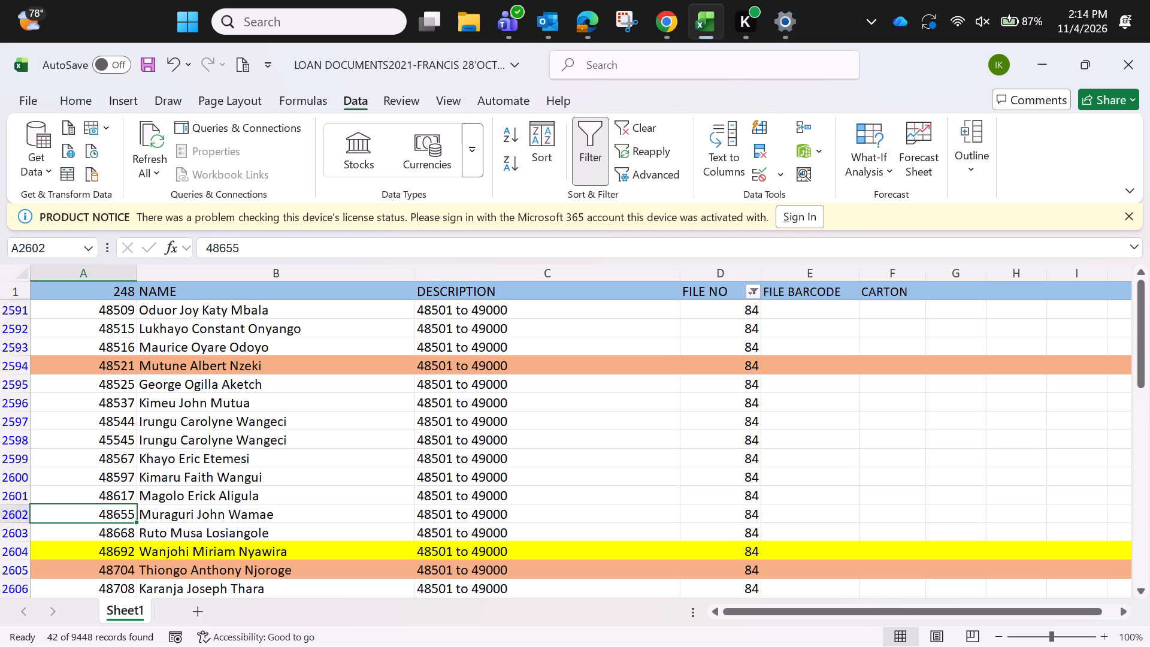
key(Down)
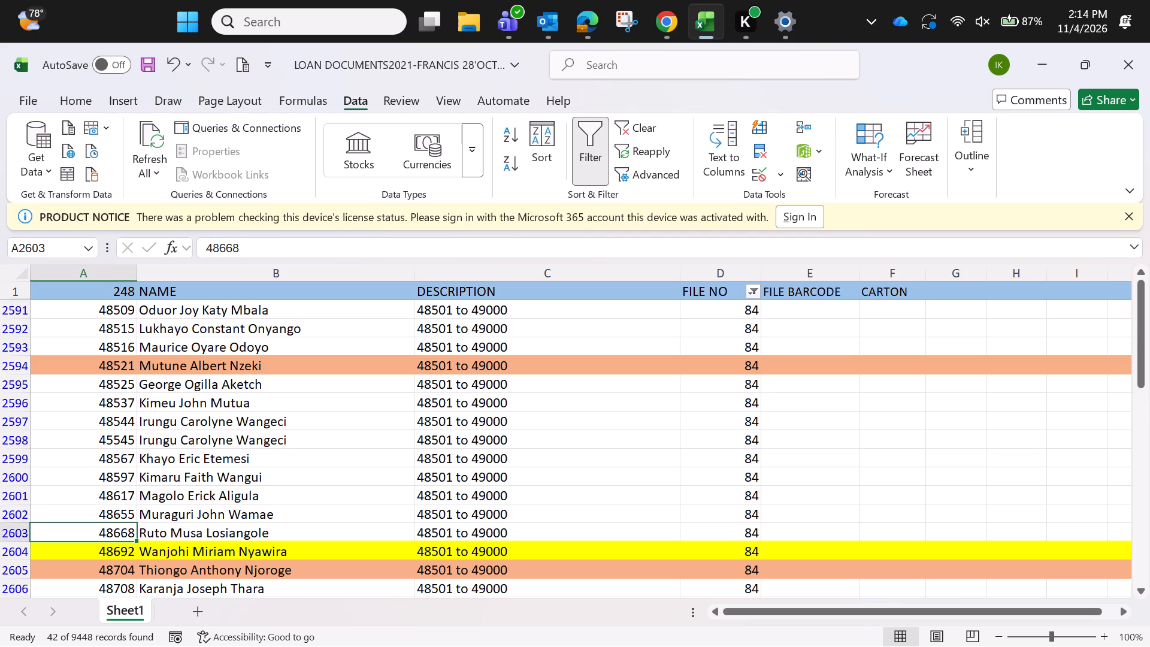
key(Down)
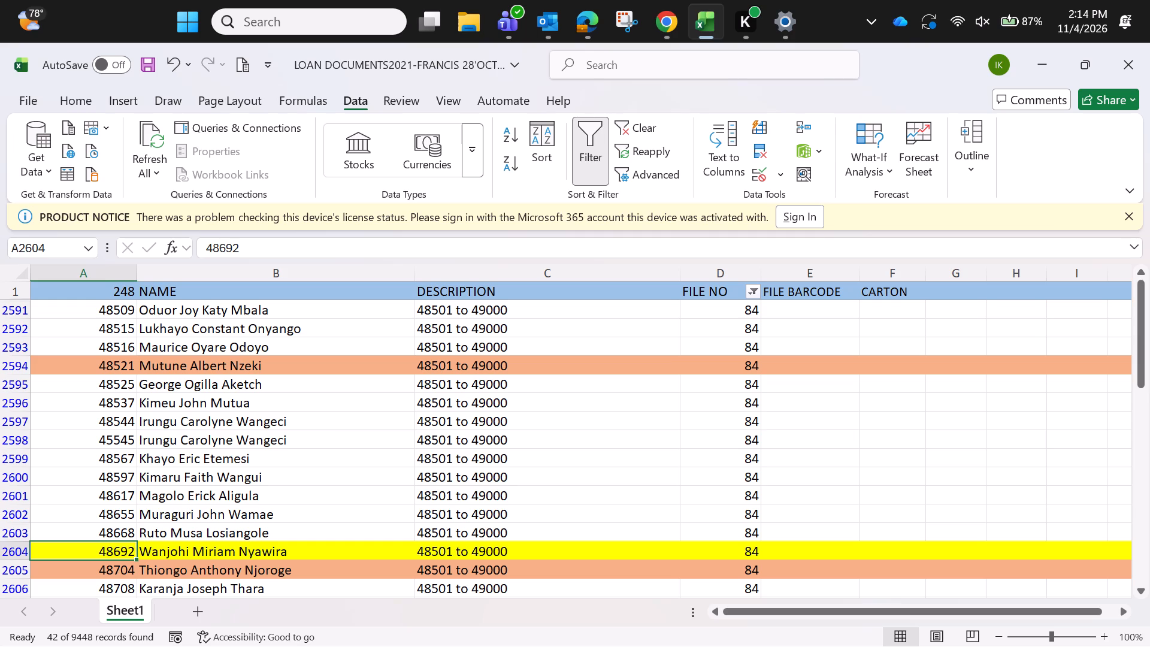
Look over the following filtered records in column A down to row 2619, and return to row 2605.
key(Down)
key(Down)
key(Down)
key(Down)
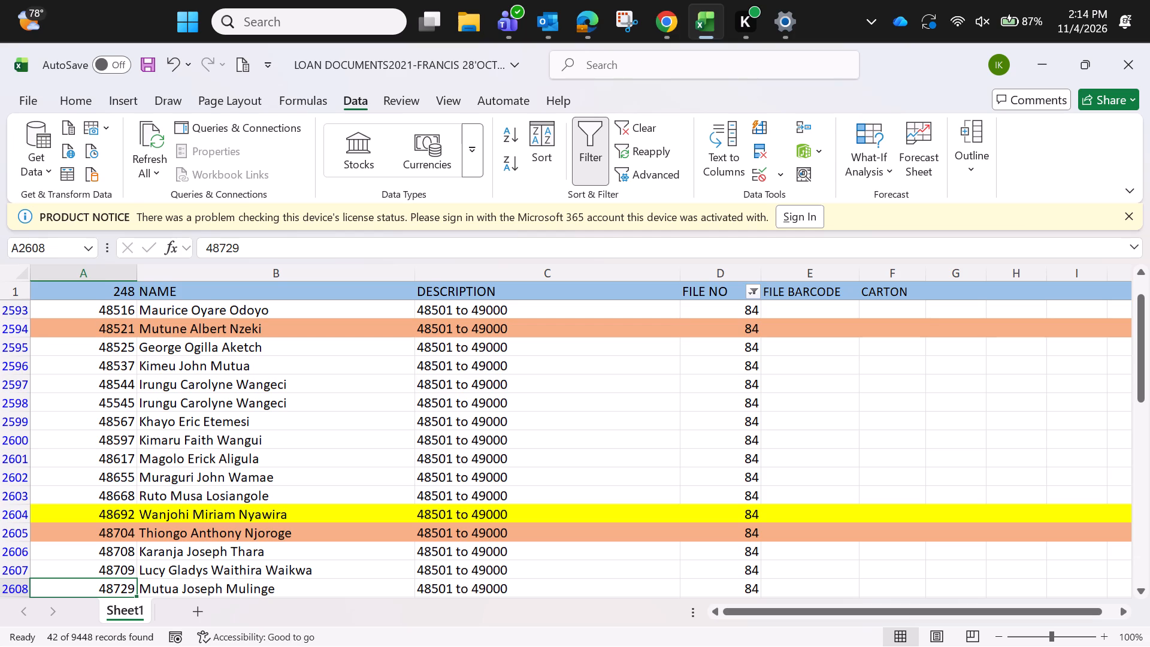
key(Down)
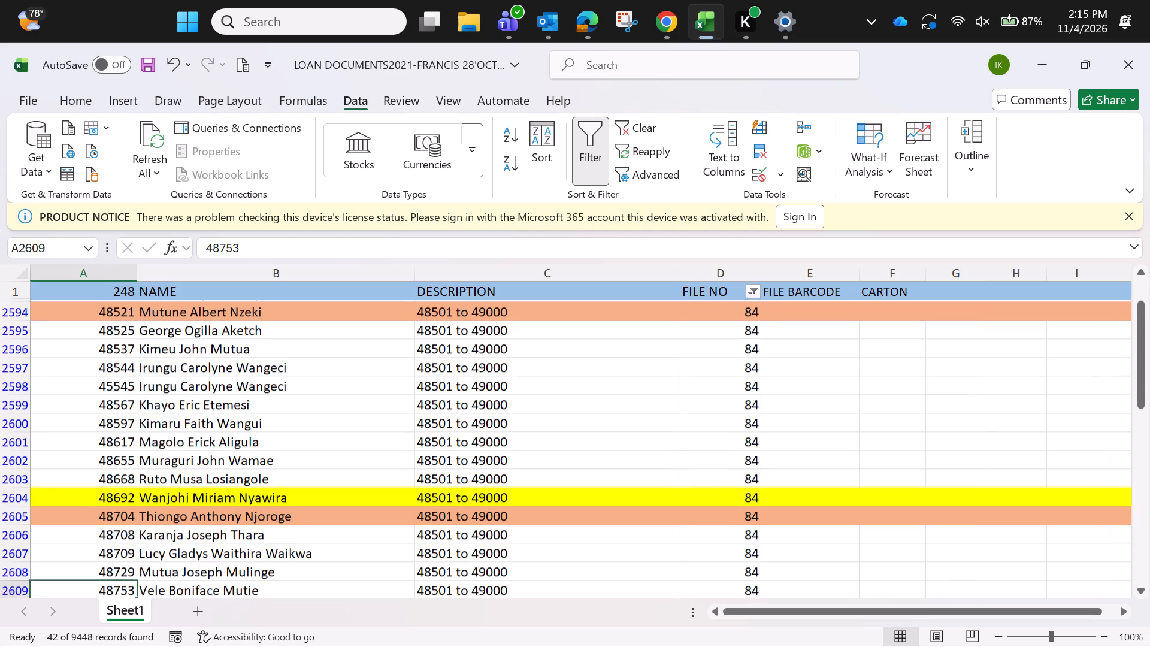
key(Down)
key(Down)
key(Down)
key(Down)
key(Down)
key(Down)
key(Down)
key(Down)
key(Down)
key(Down)
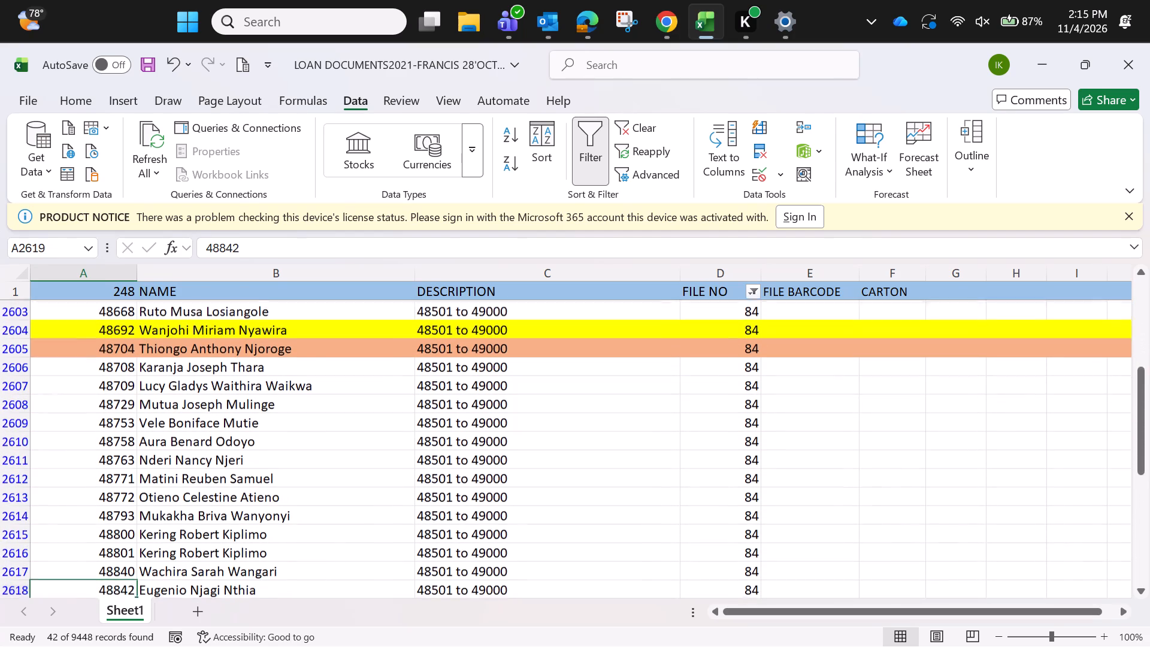
key(Up)
key(Up)
key(Up)
key(Up)
key(Up)
key(Up)
key(Up)
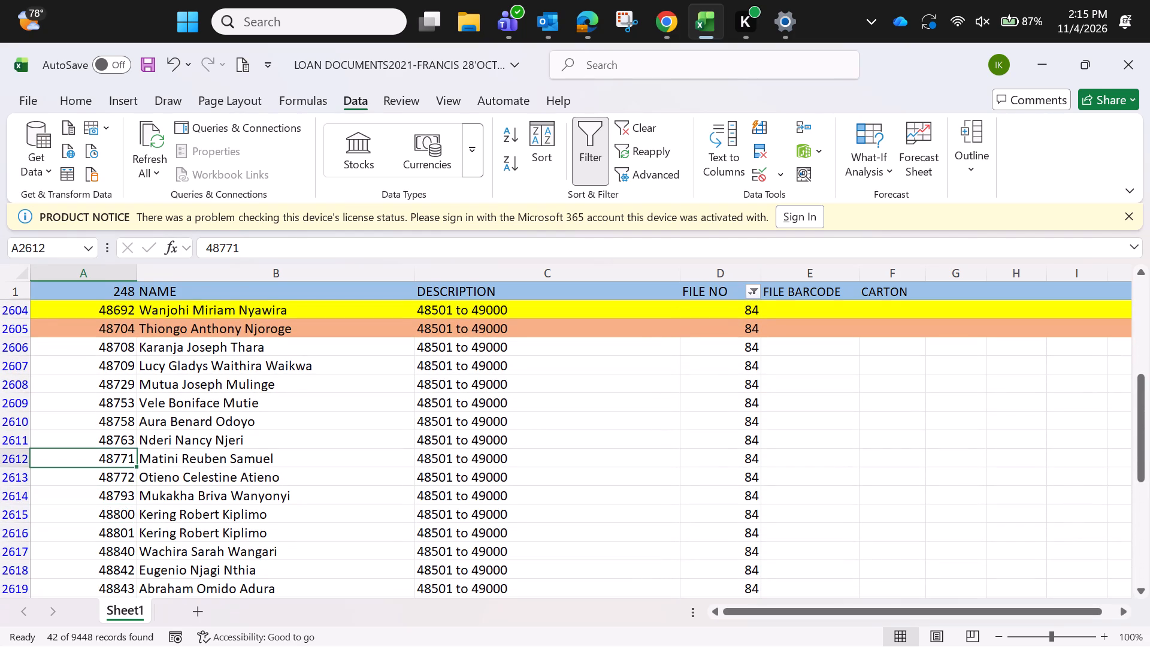
key(Up)
key(Up)
key(Up)
key(Up)
key(Up)
key(Up)
key(Up)
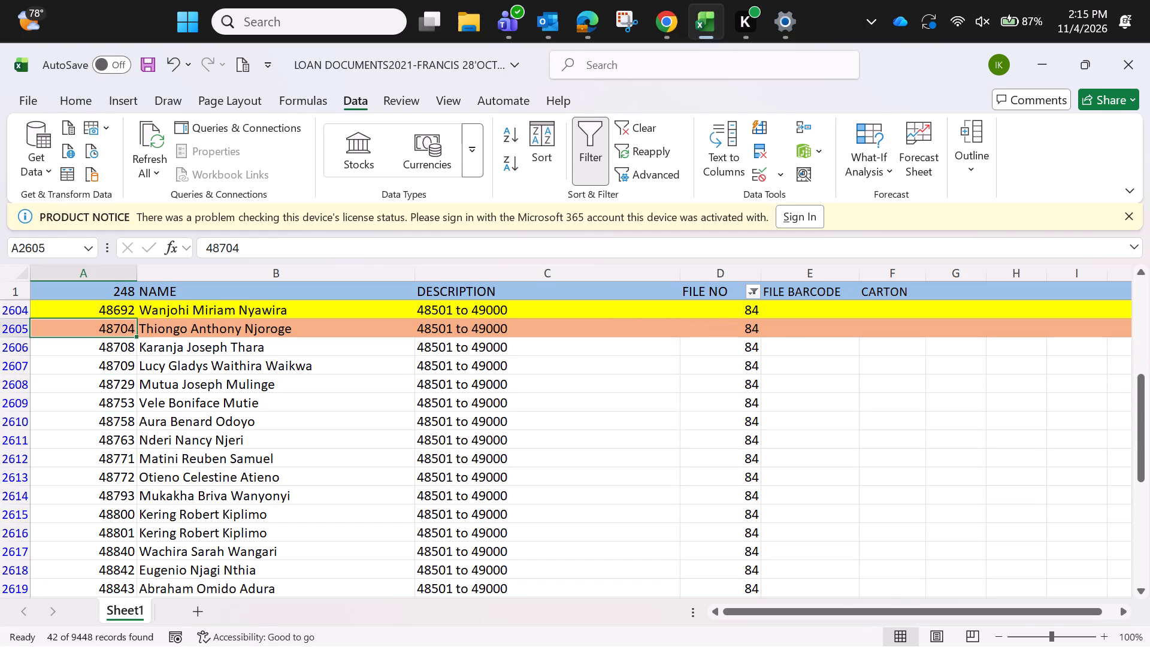
Change the record number in cell A2606 to 48706.
click(8, 349)
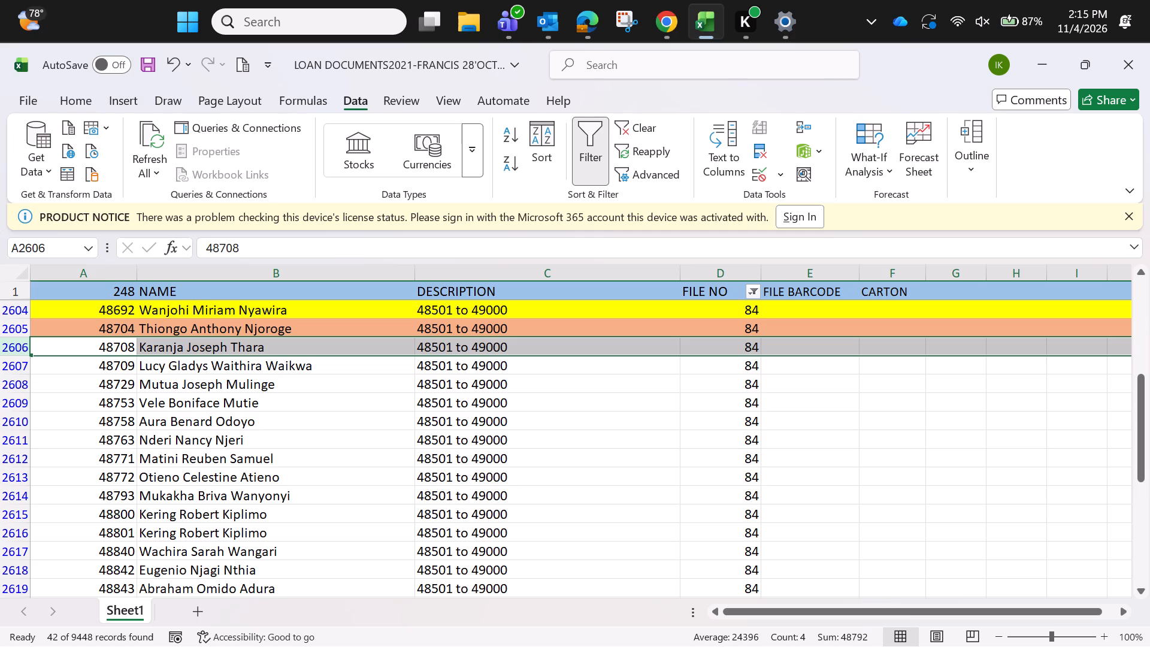
triple_click(134, 346)
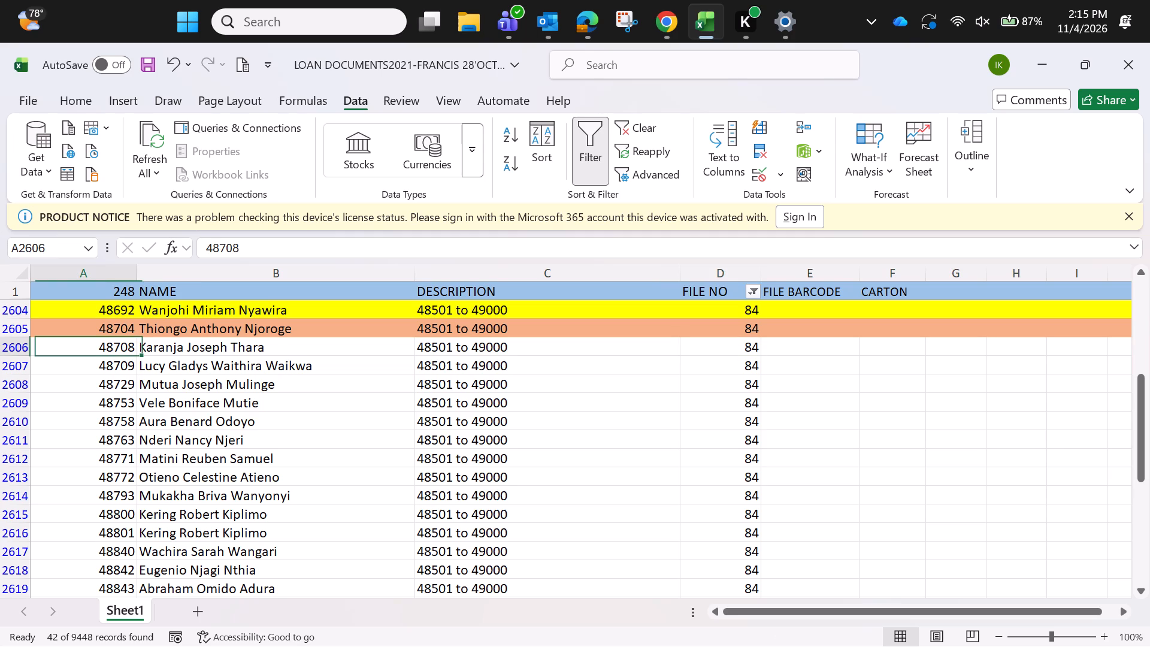
click(259, 250)
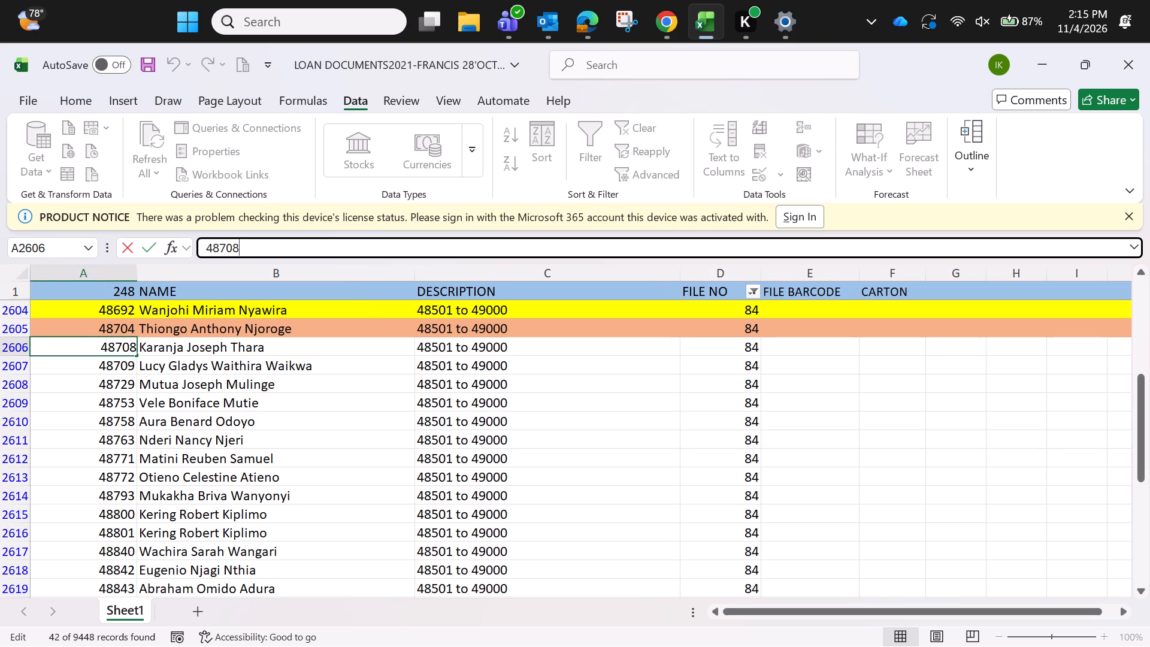
key(BackSpace)
key(6)
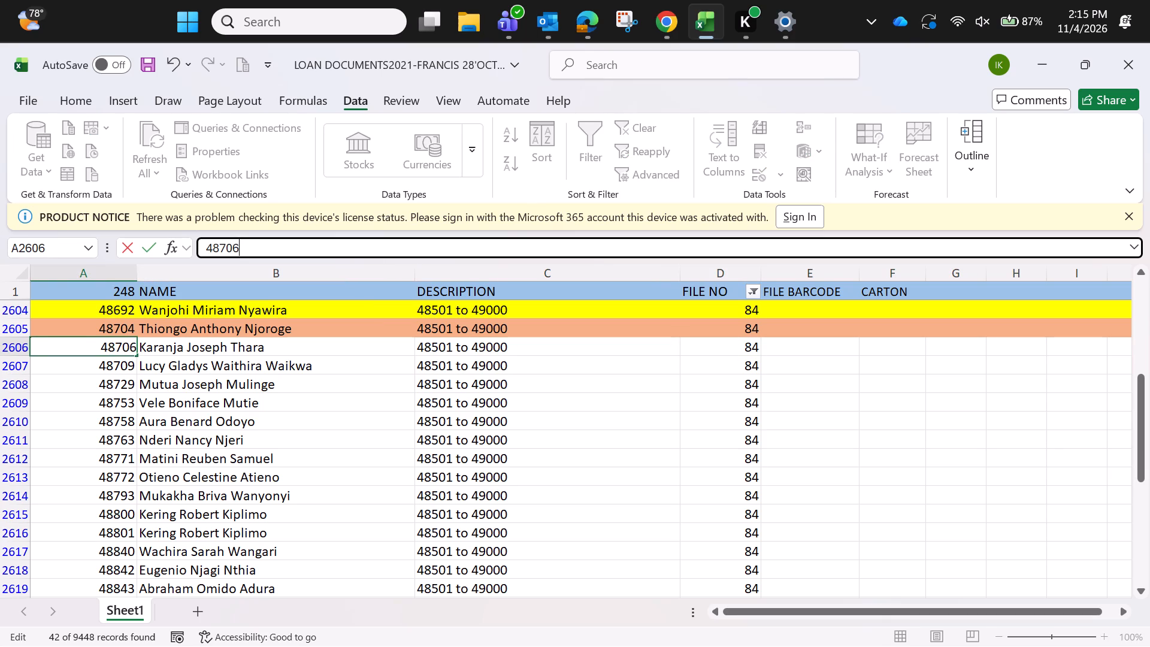
key(Return)
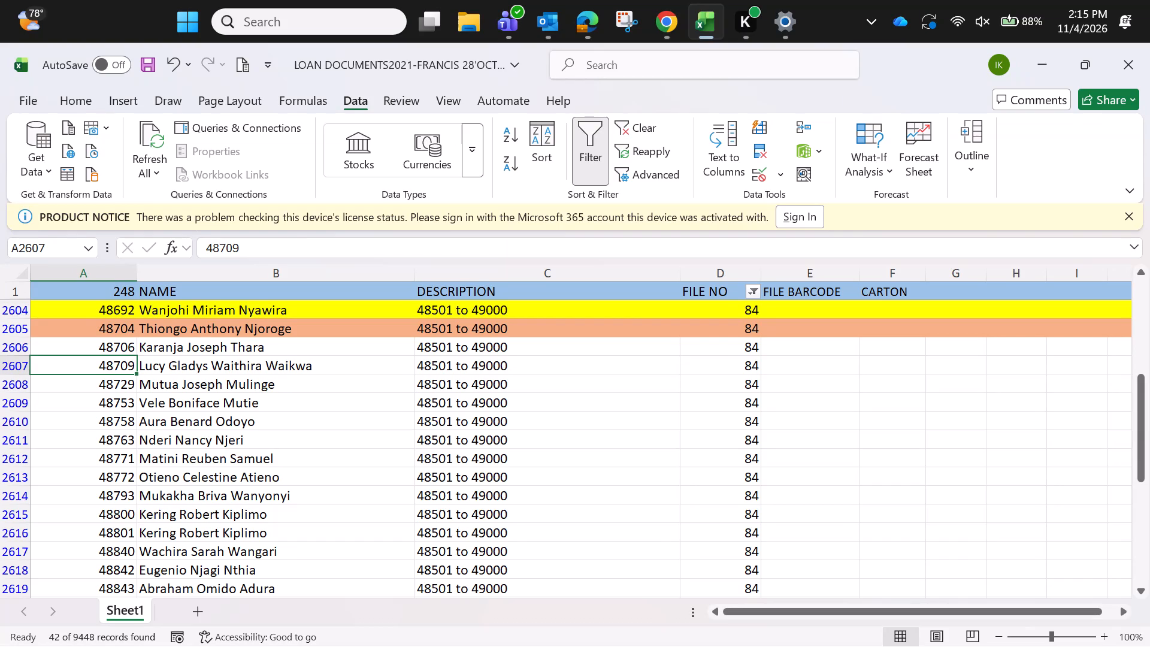
Check the remaining records filtered to file number 84 one by one in column A, from row 2608 through the last one in row 2632.
key(Down)
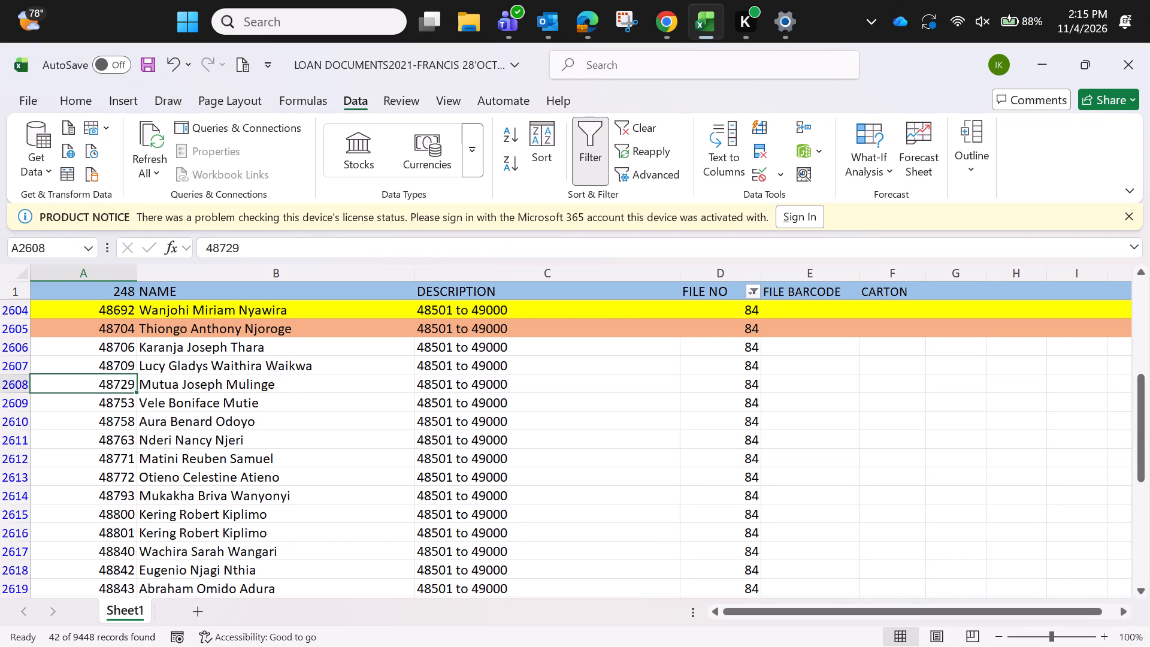
key(Down)
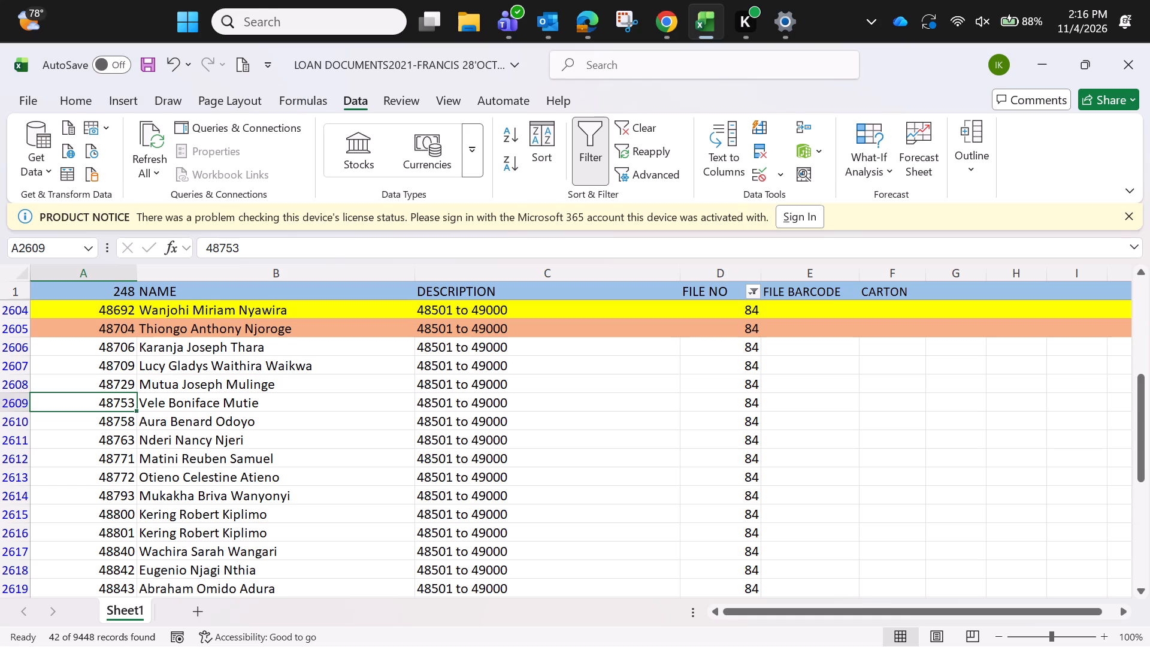
key(Down)
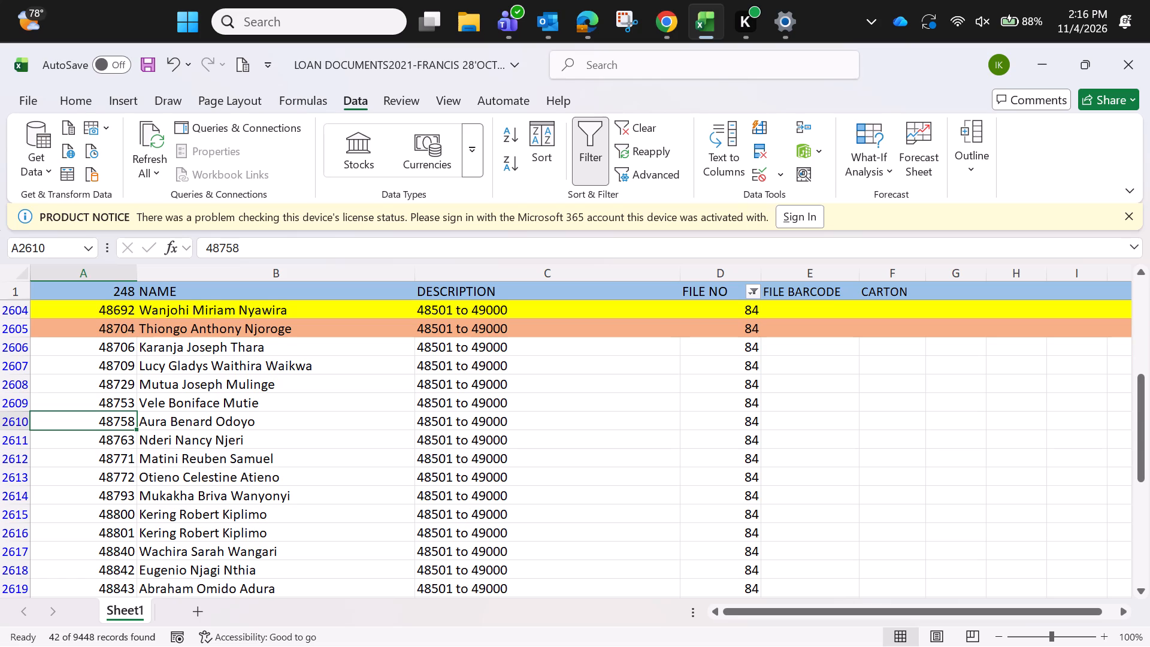
key(Down)
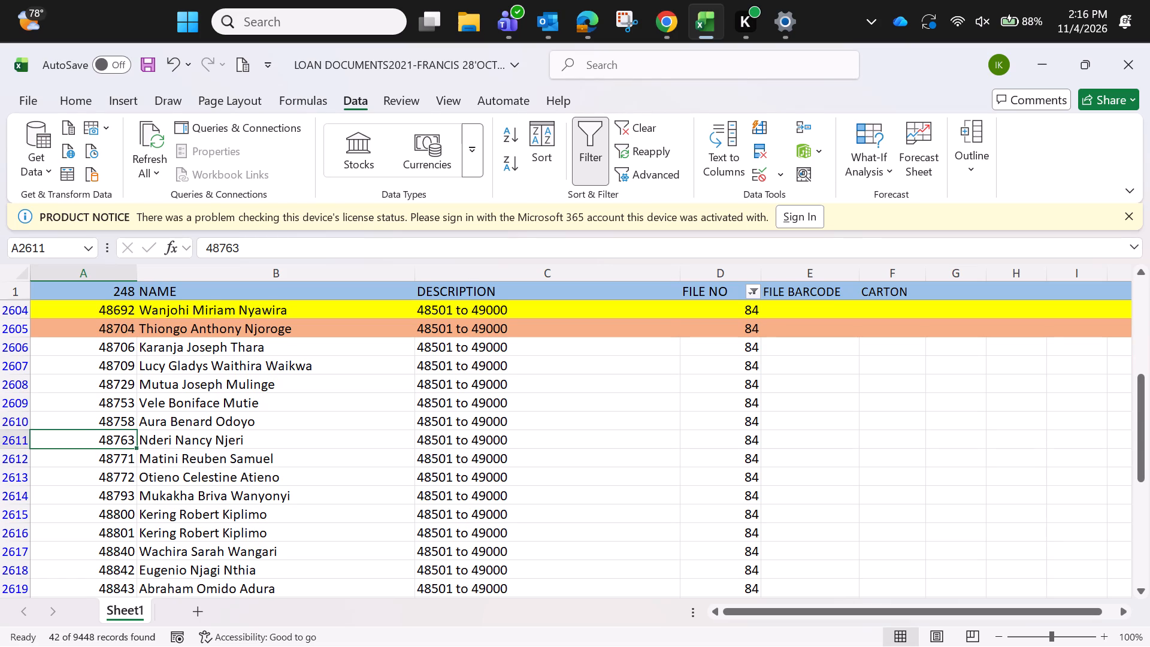
key(Down)
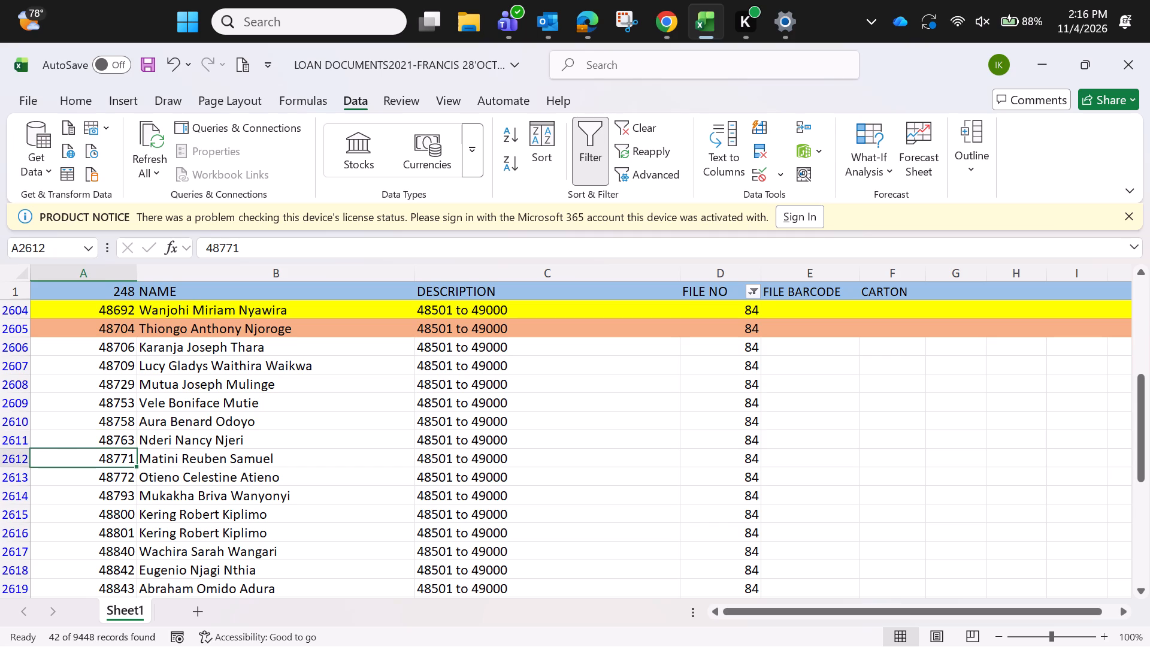
key(Down)
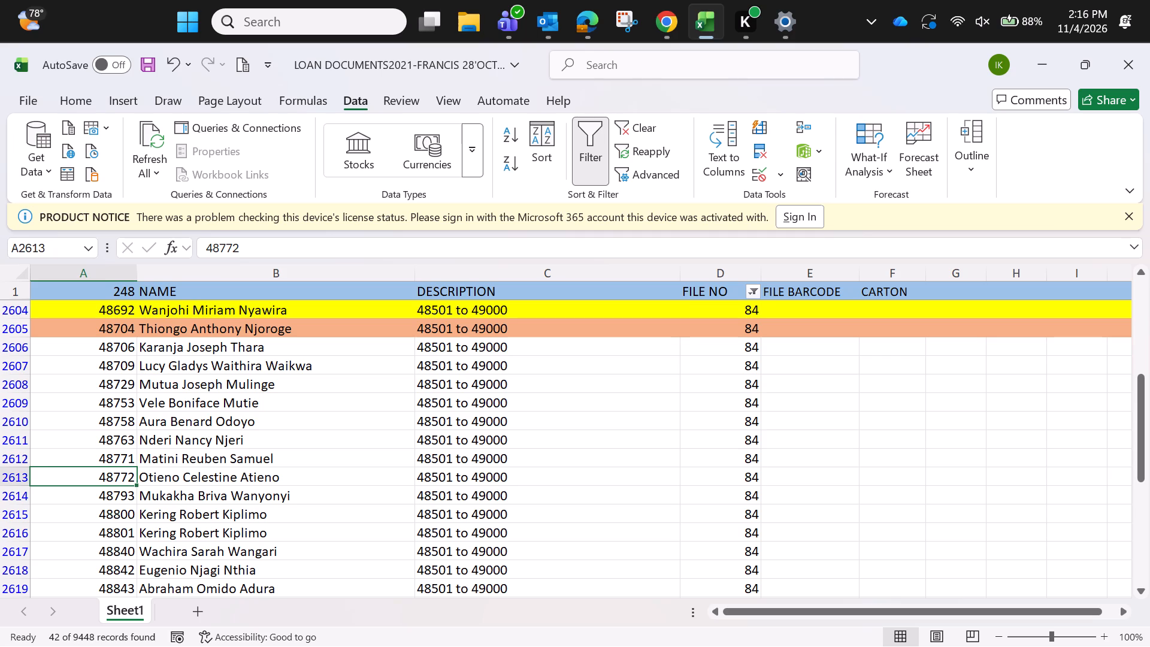
key(Down)
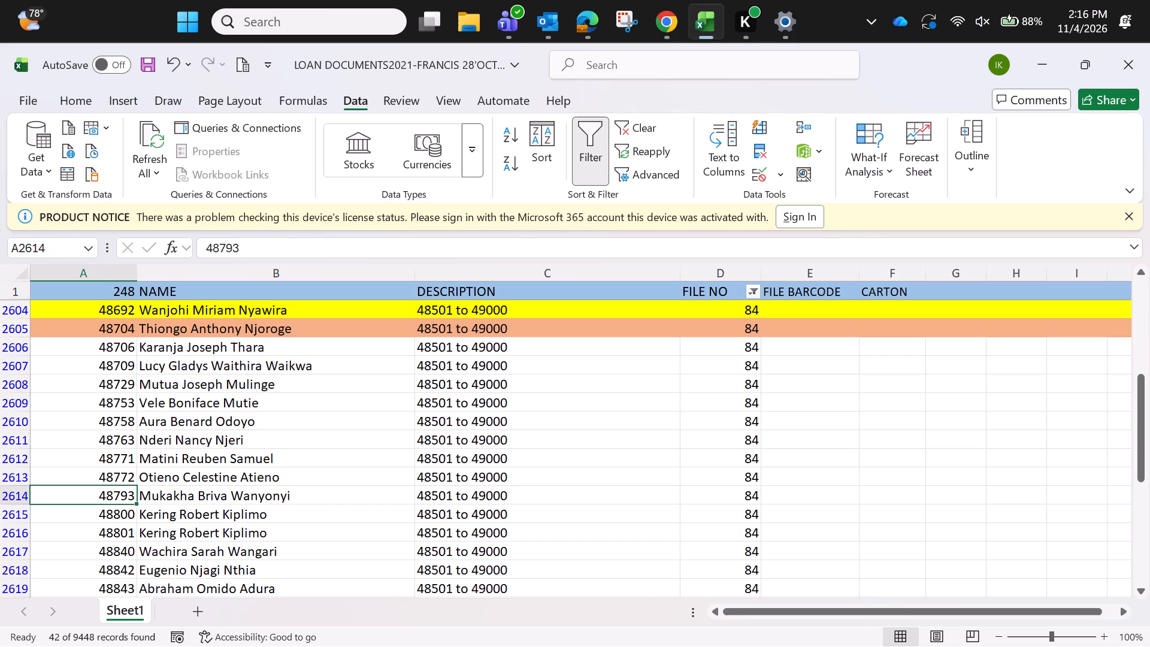
key(Down)
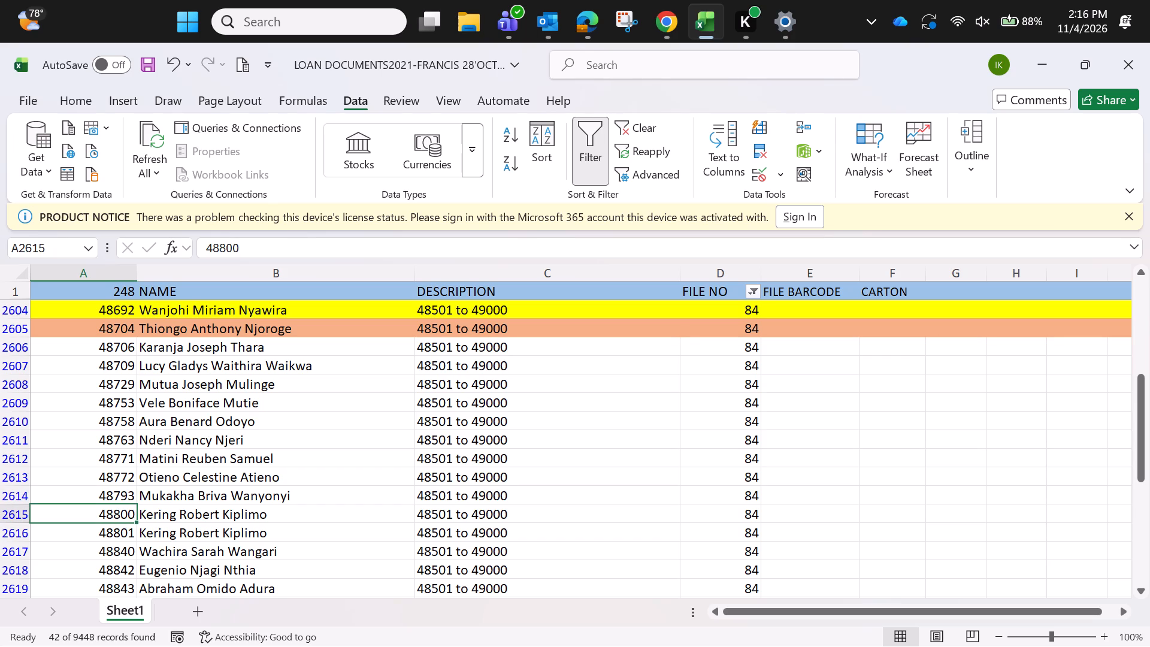
key(Down)
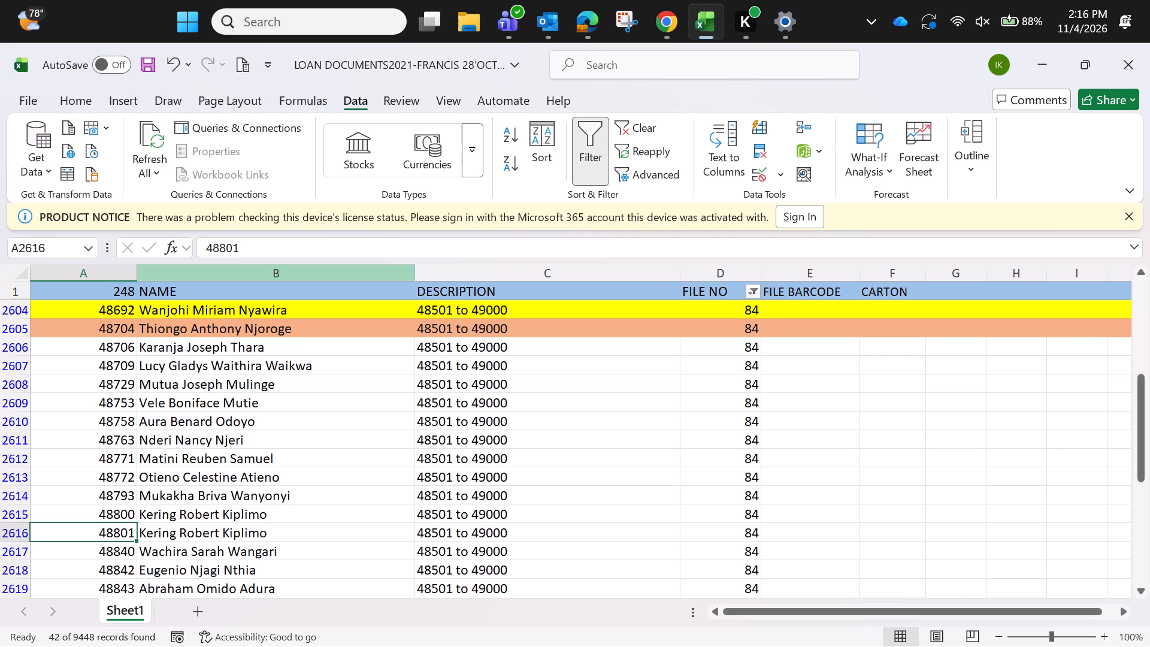
click(115, 548)
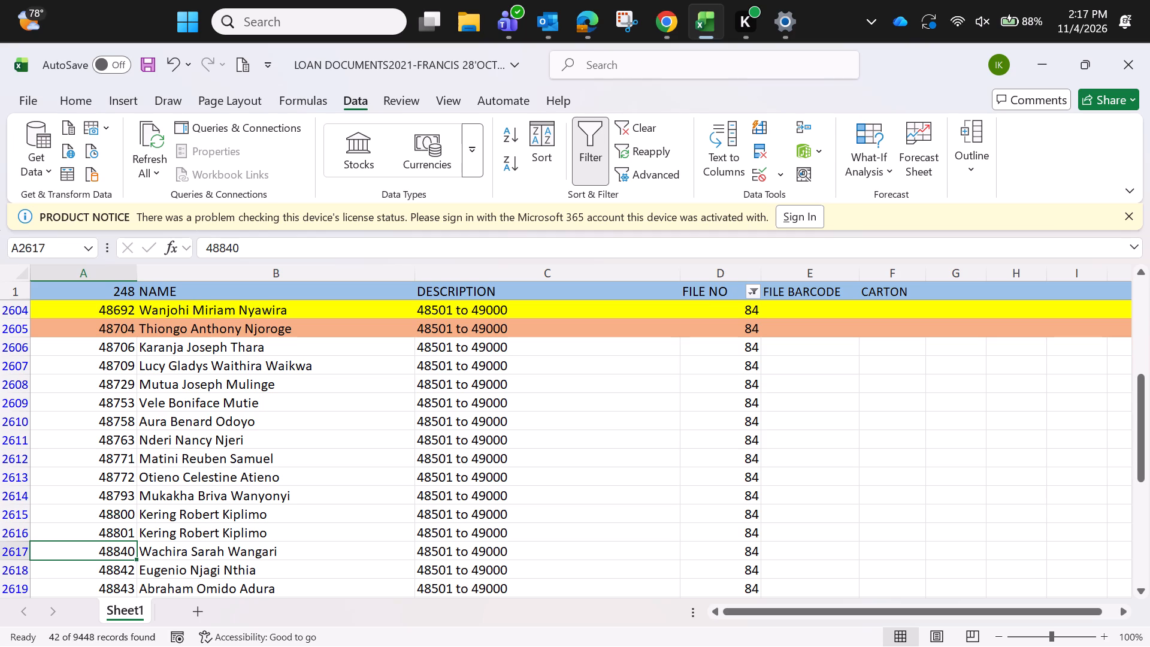
key(Down)
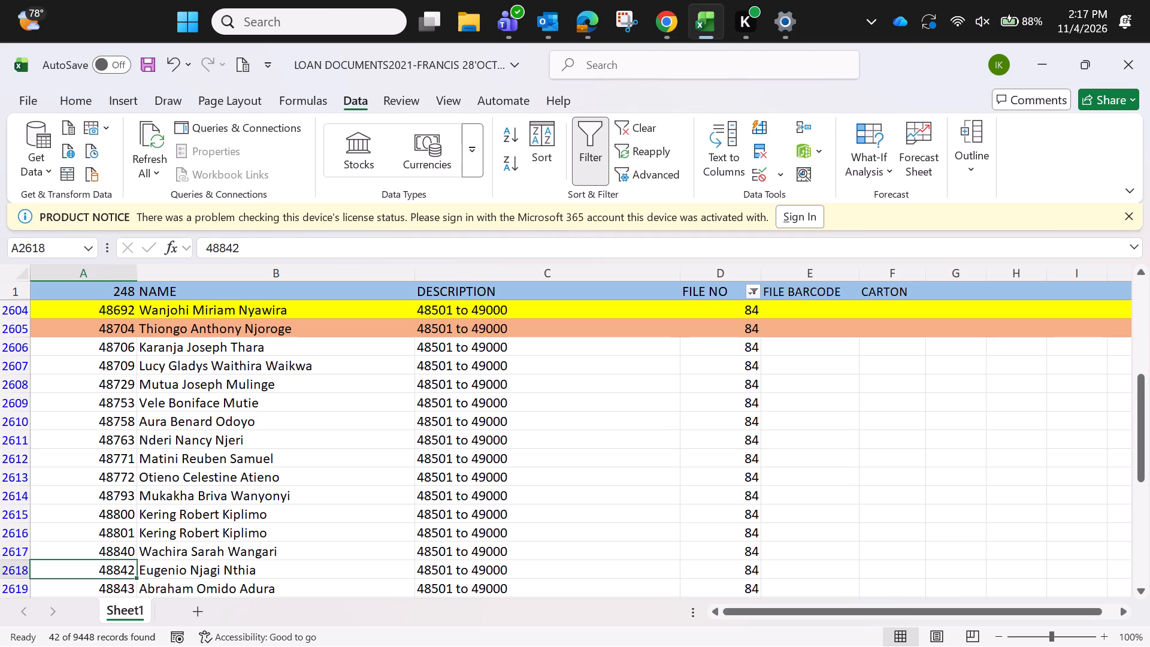
key(Down)
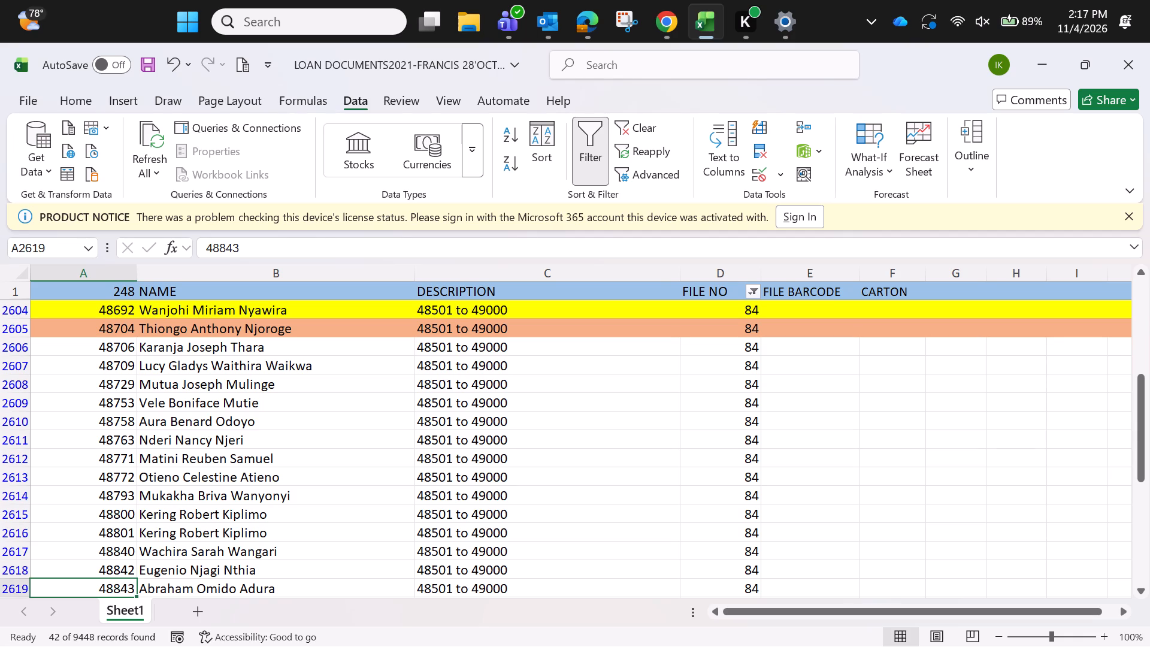
key(Down)
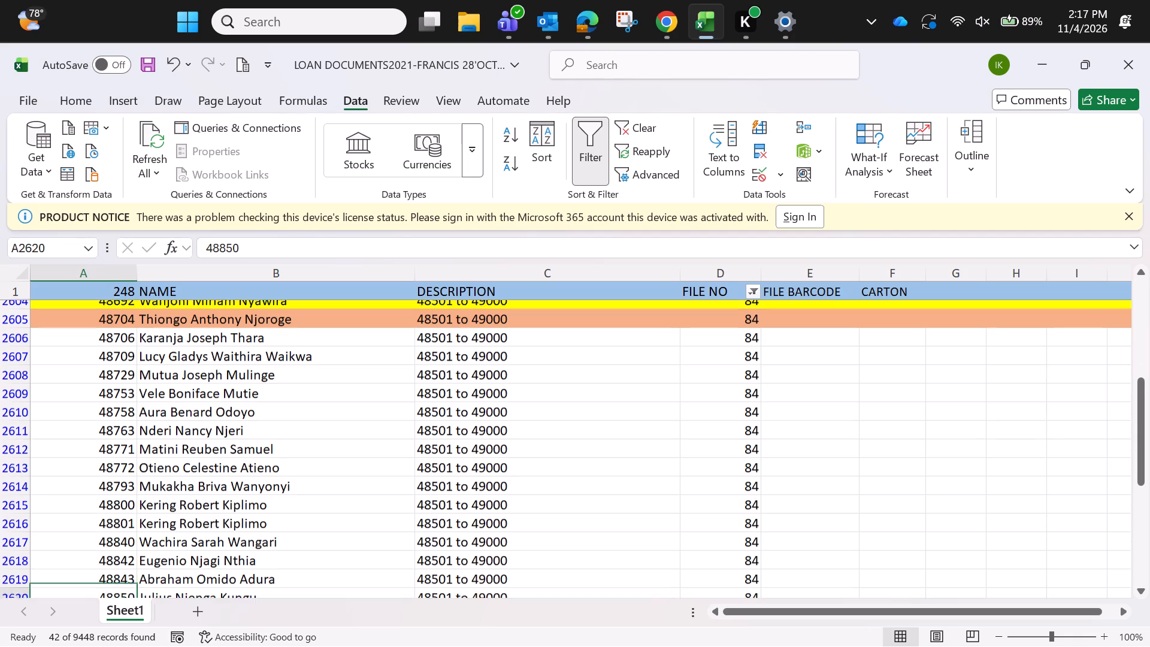
key(Down)
key(Down)
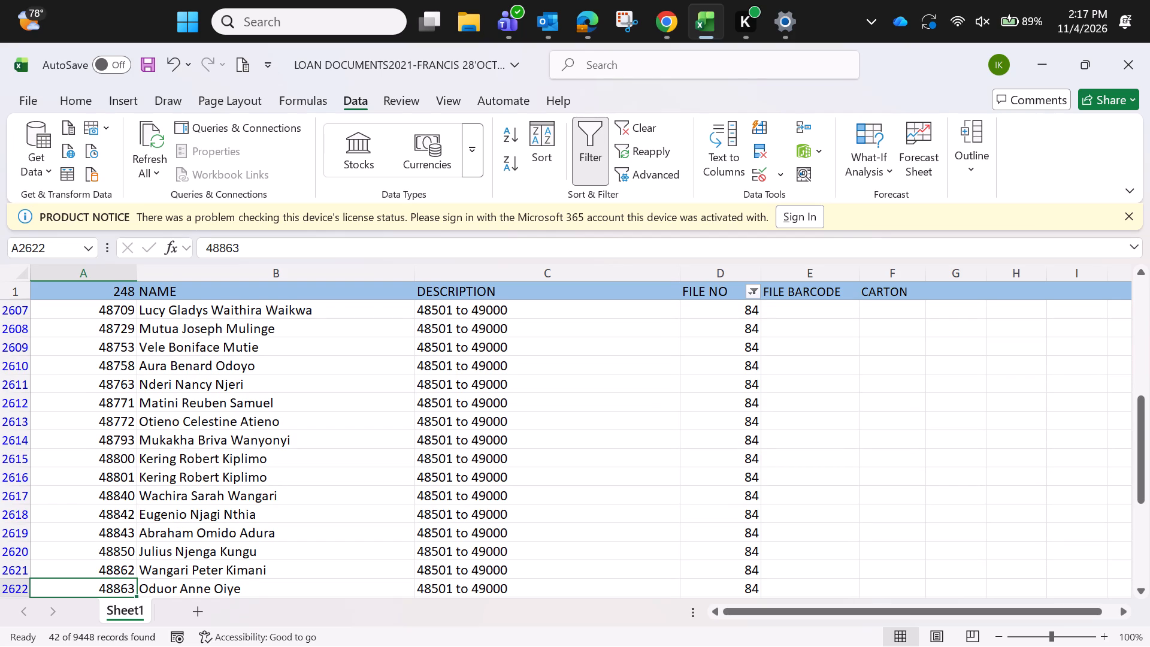
key(Down)
key(Down)
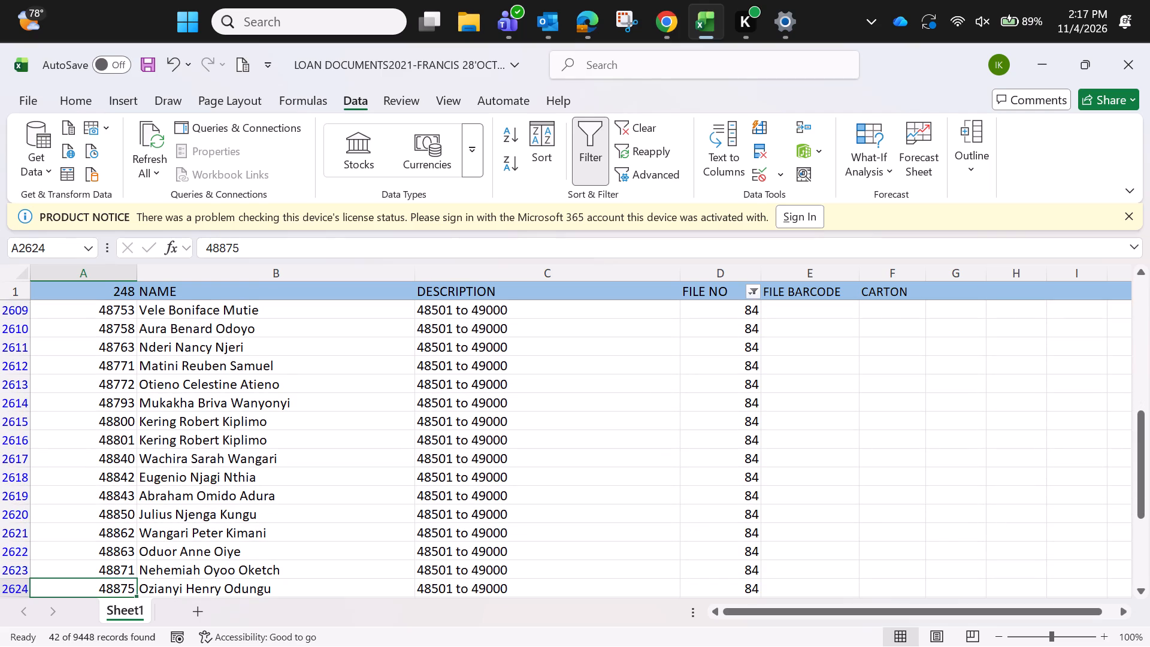
key(Down)
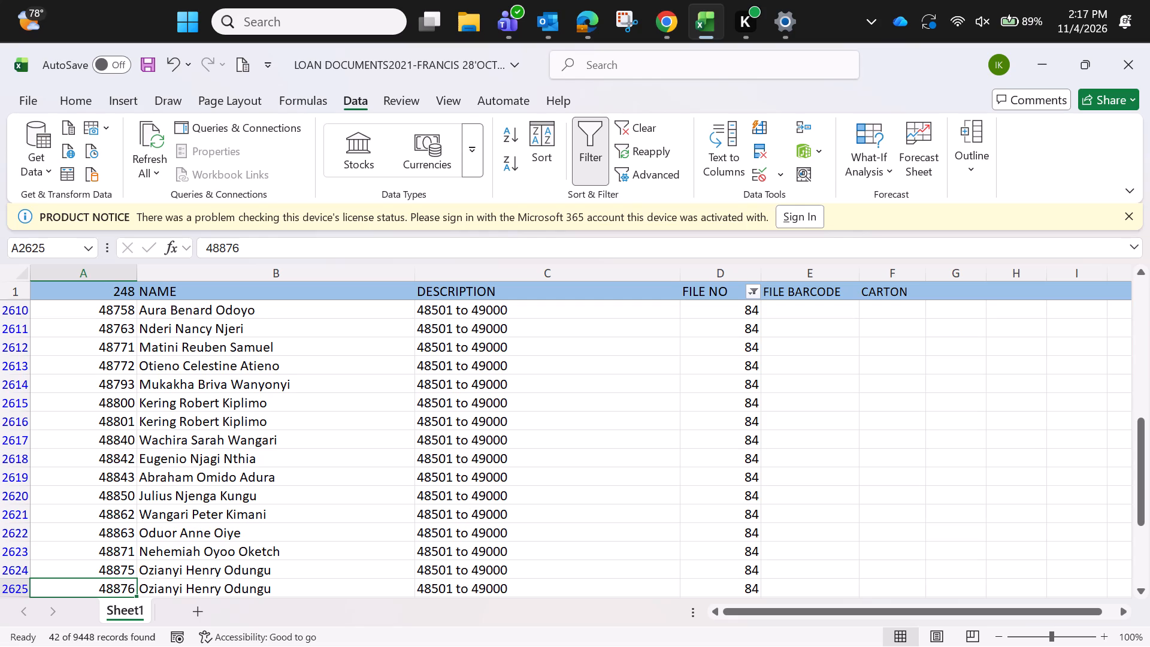
key(Down)
key(Down)
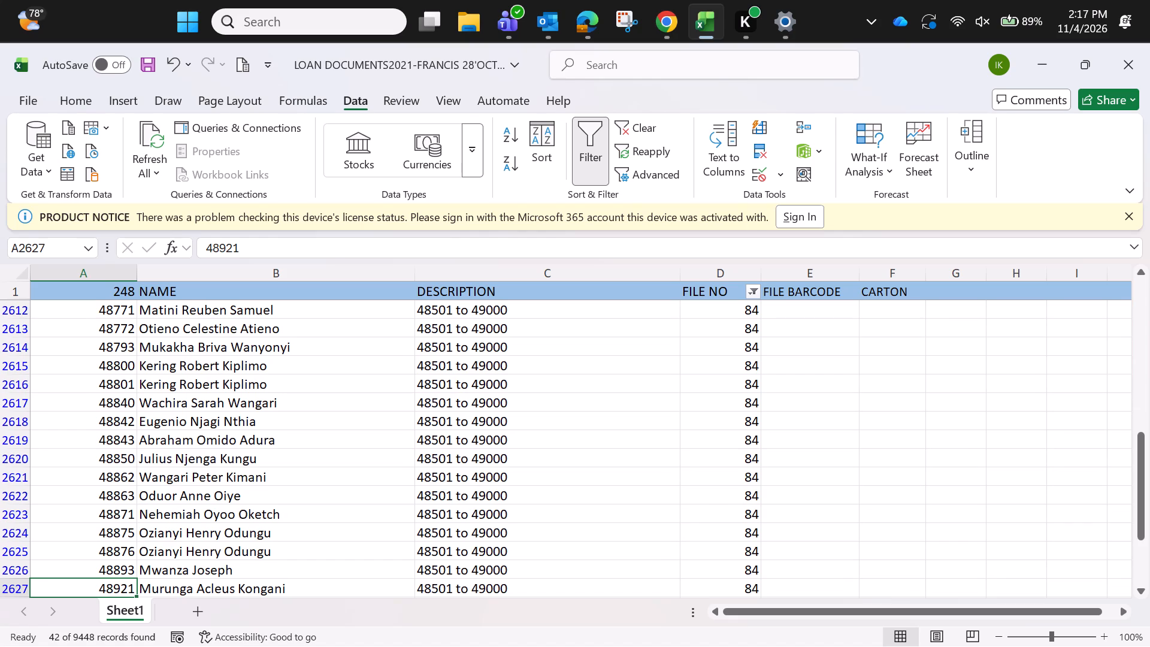
key(Down)
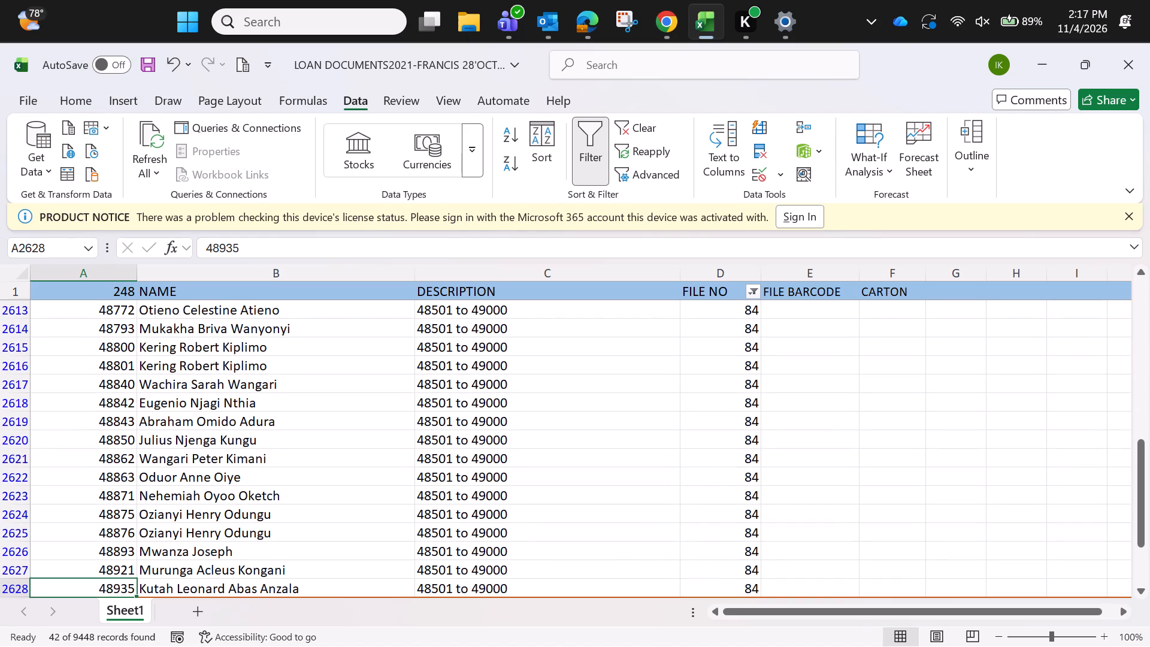
key(Down)
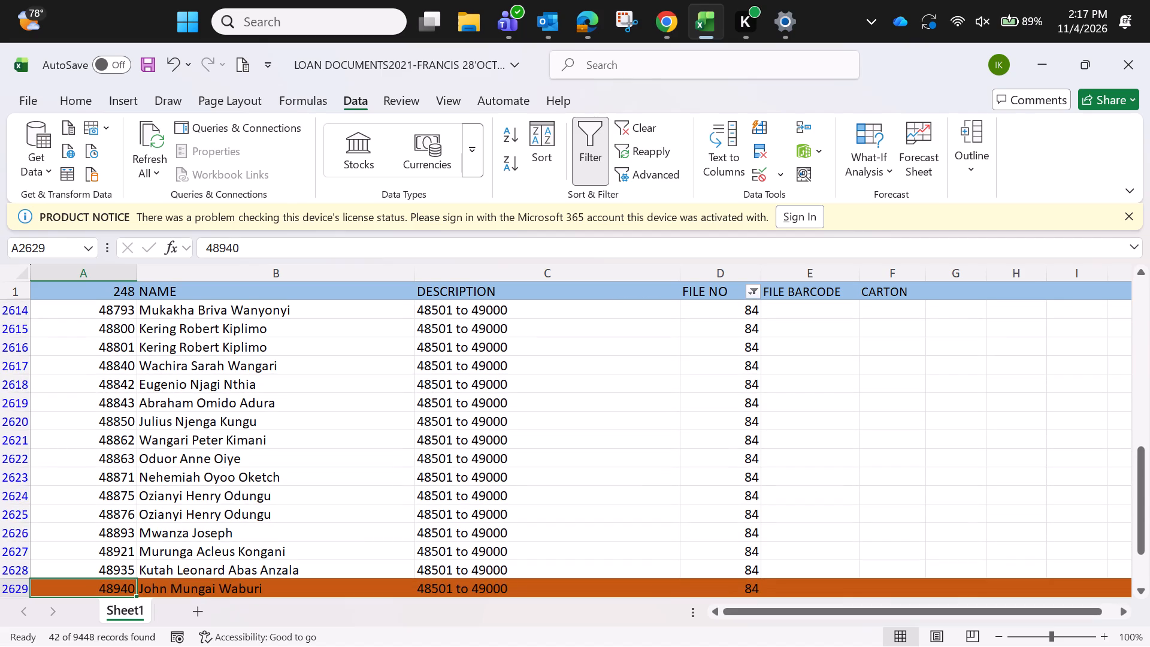
key(Down)
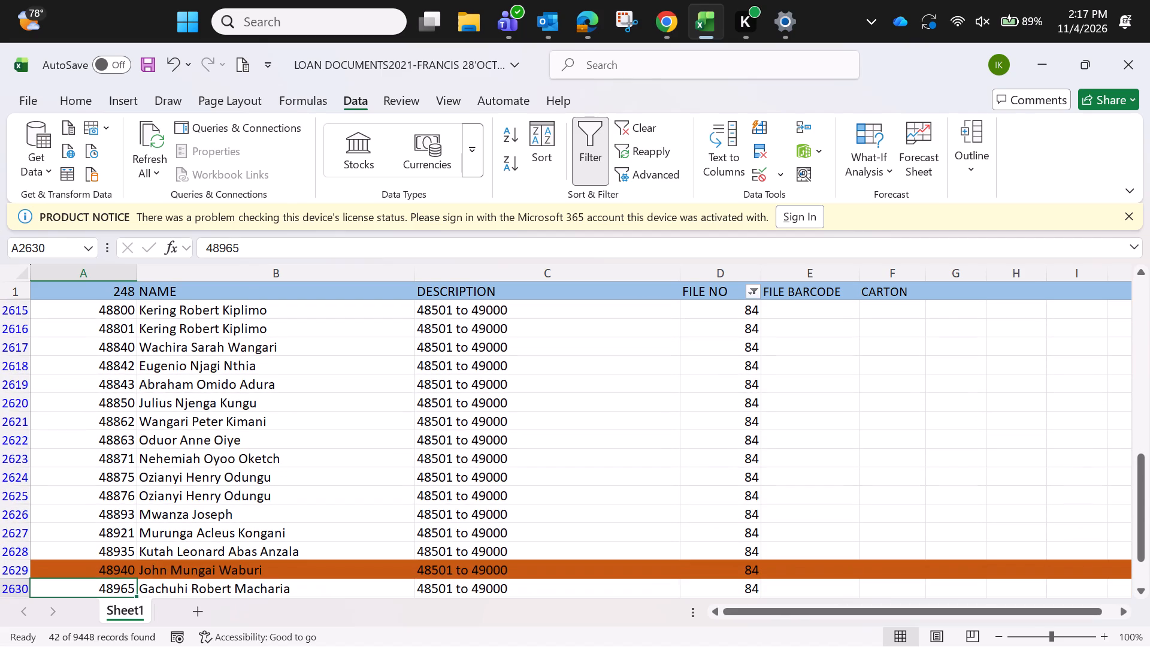
key(Down)
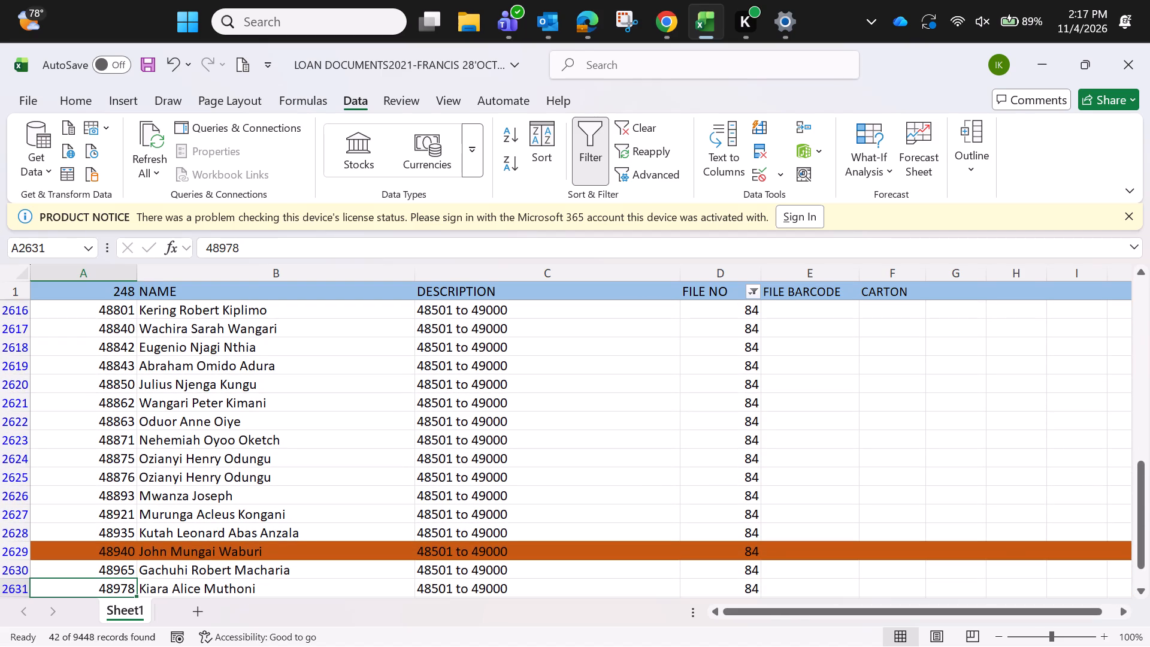
key(Down)
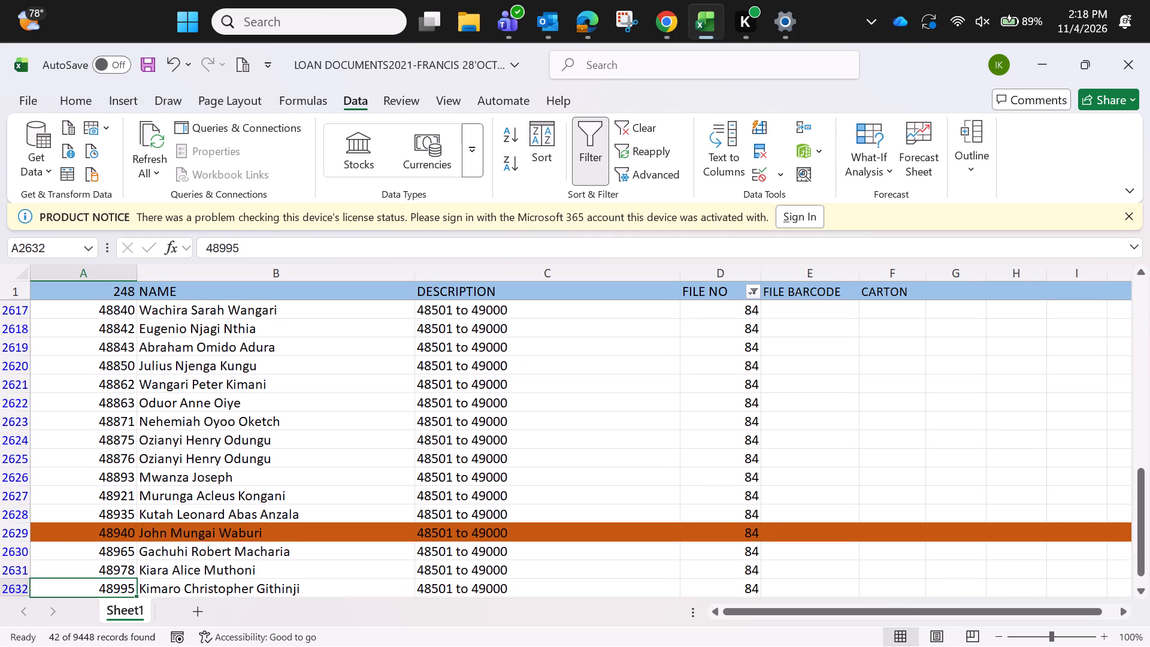
key(Down)
key(Down)
key(Down)
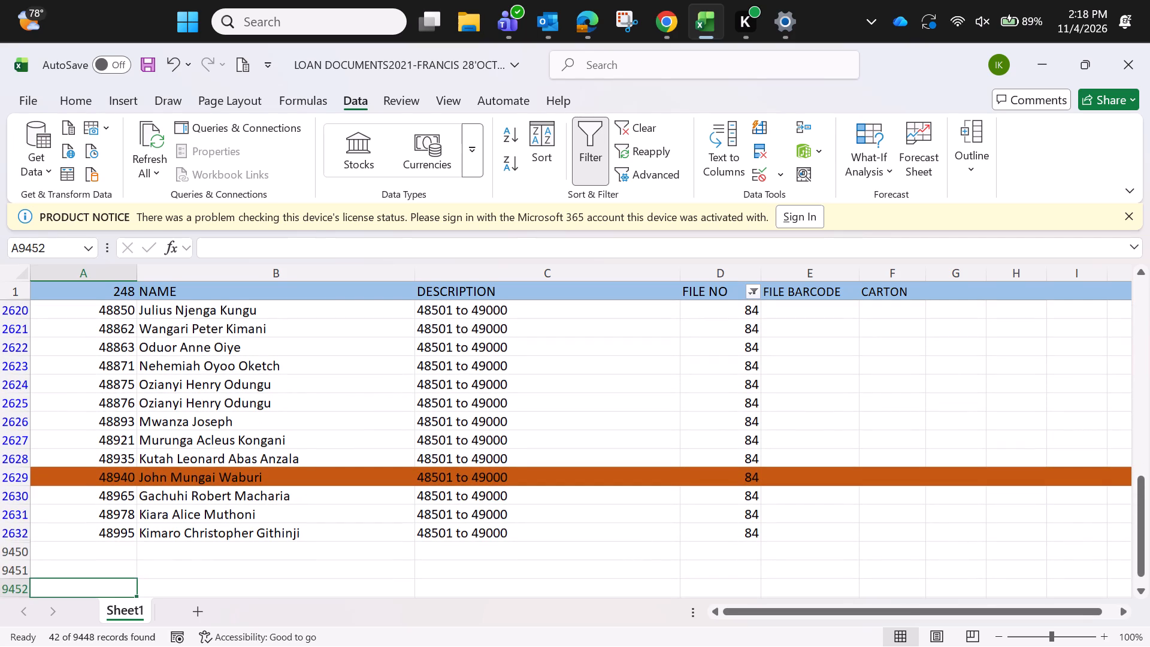
key(Down)
key(Up)
key(Up)
key(Up)
key(Up)
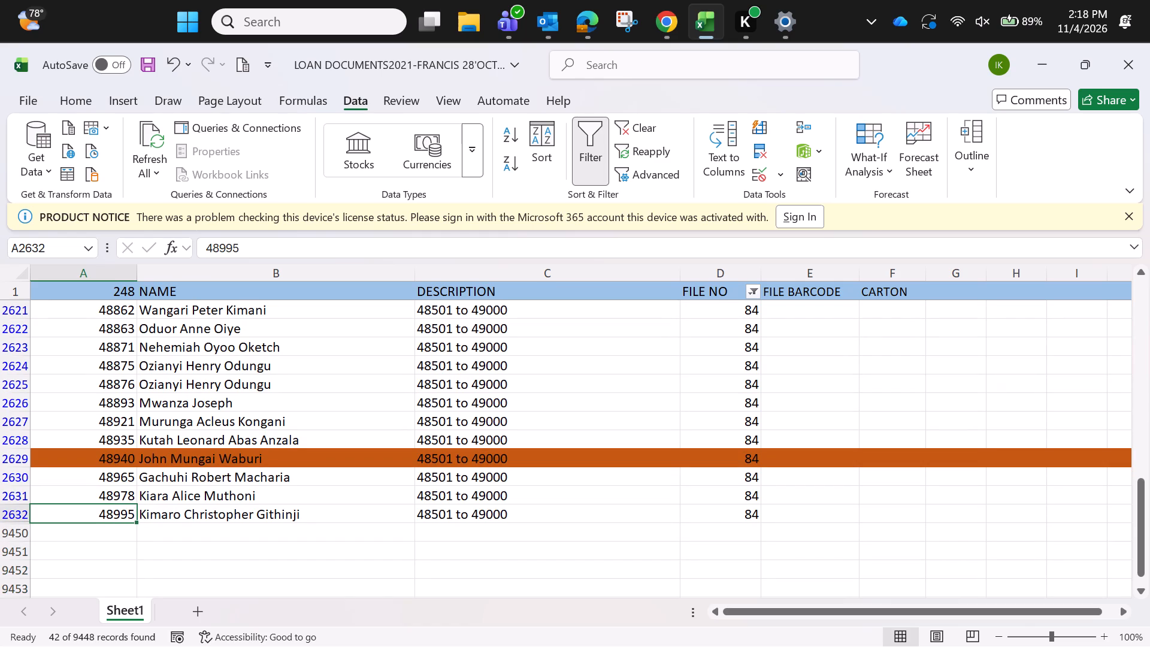
Add the prefix POLICY LOAN DOCUMENTS before the number range in the description cell C2591, the first filtered record.
drag(1139, 519, 1149, 247)
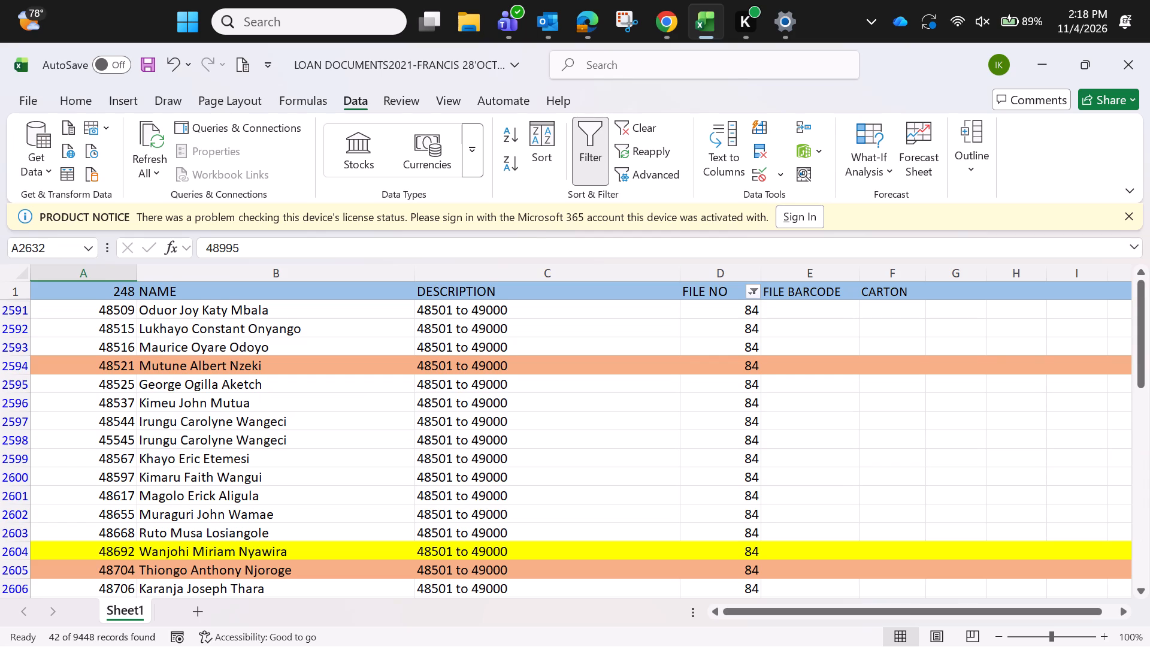
double_click(425, 307)
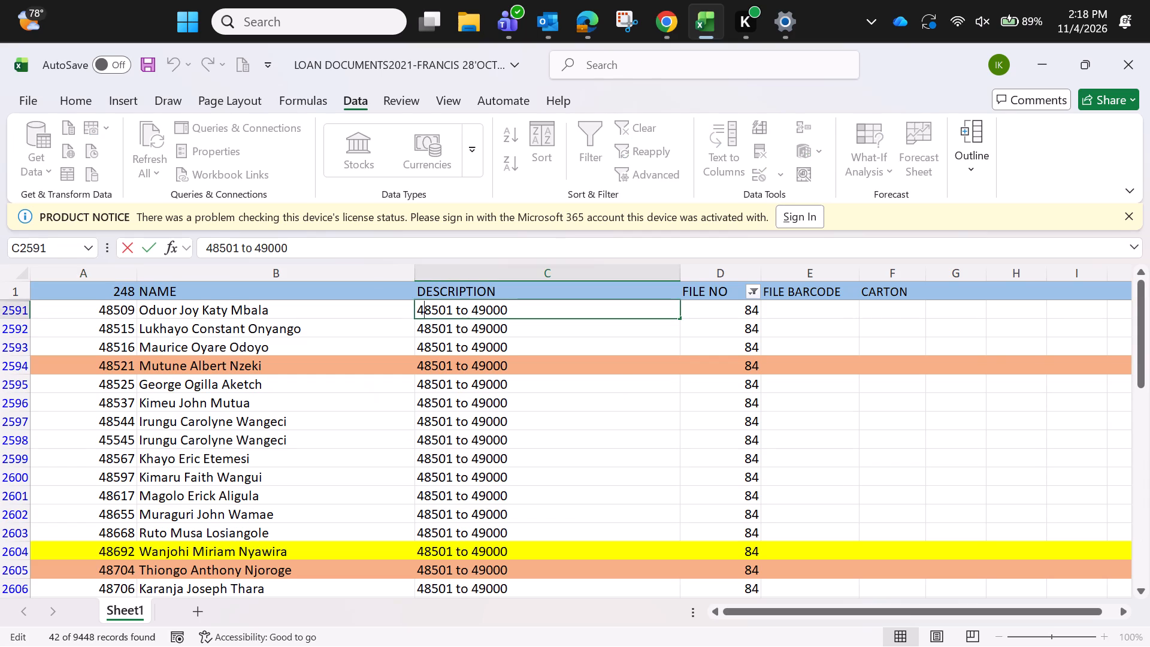
key(Left)
text(POLICY)
key(space)
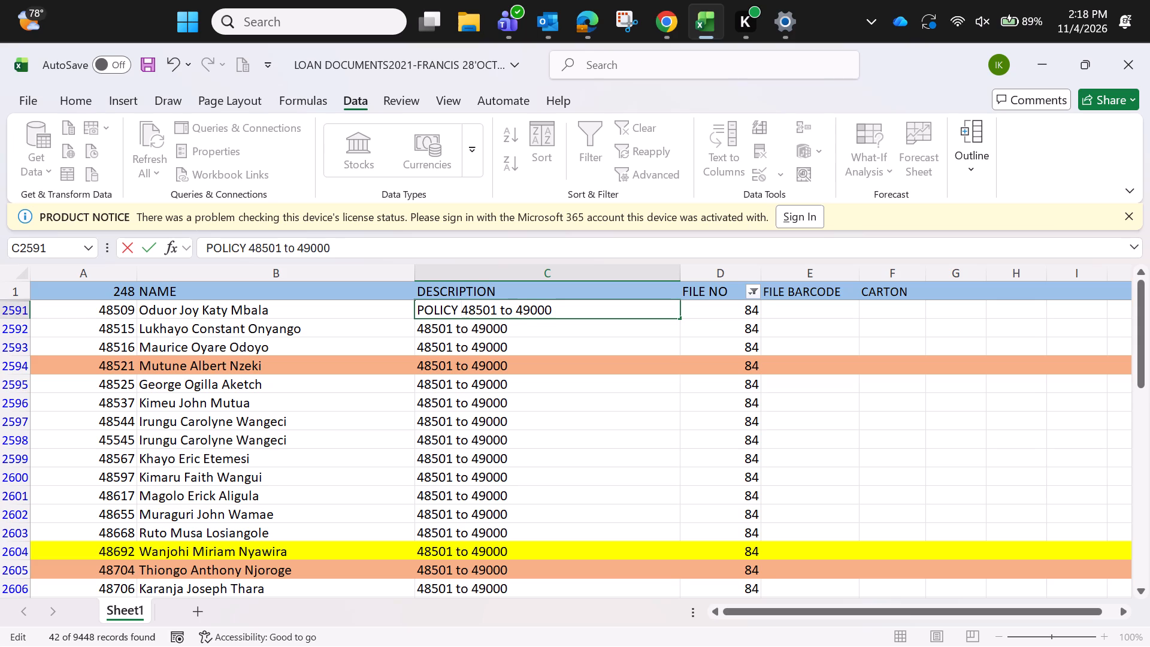
text(LOAN DOCUMENT)
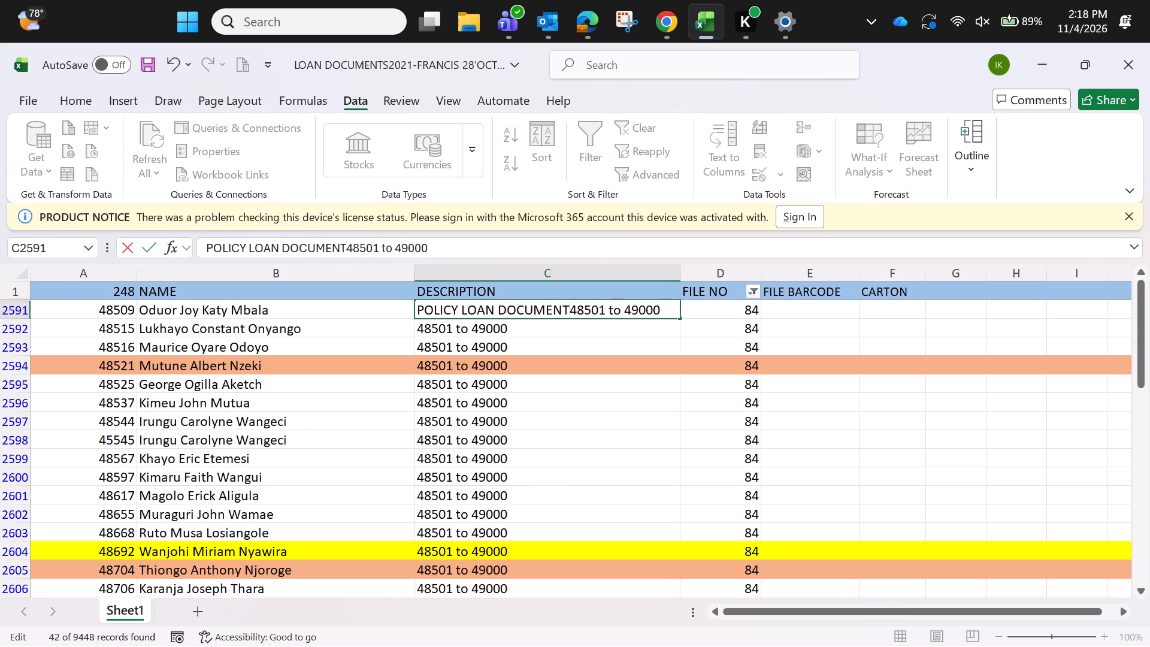
text(S)
key(space)
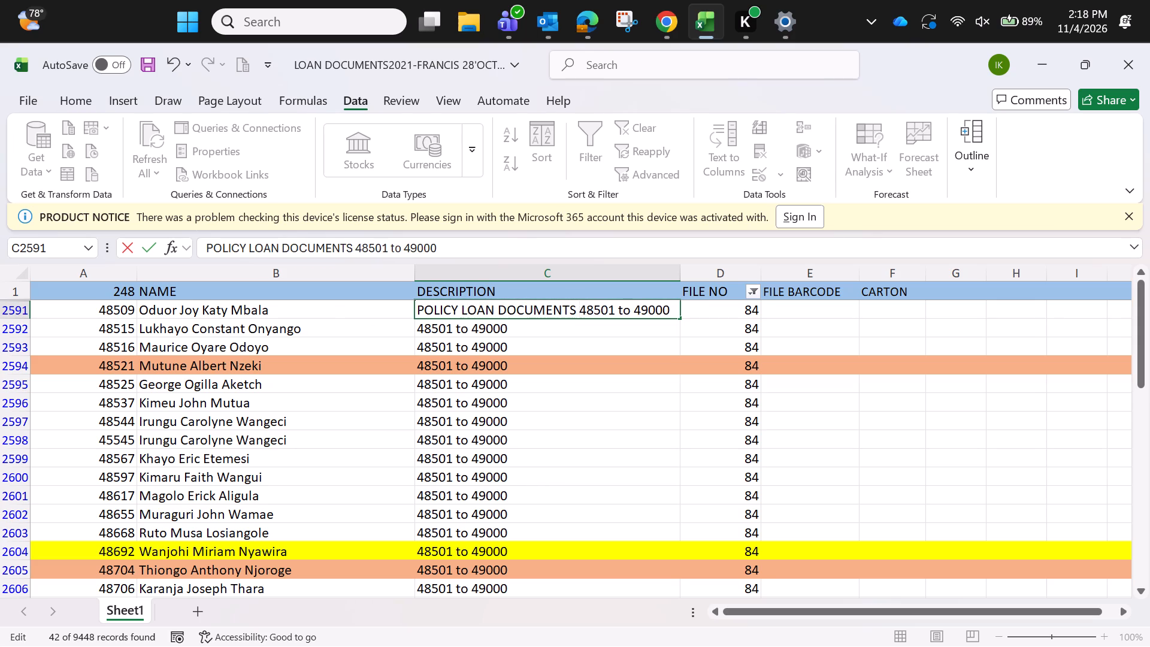
click(624, 335)
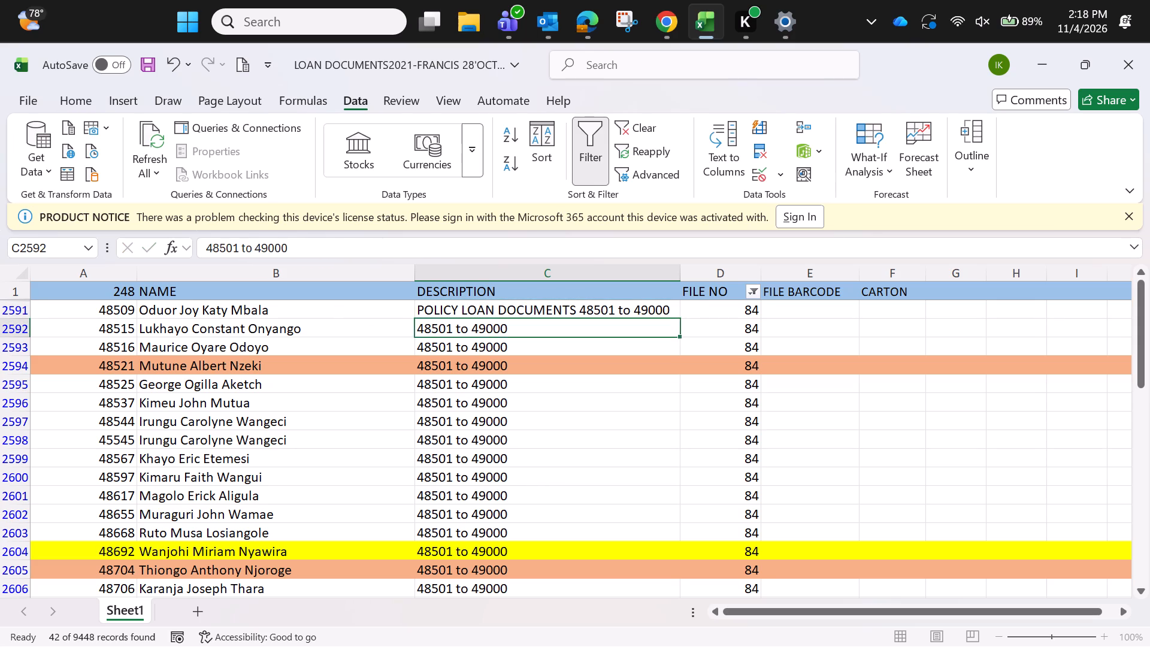
Fill the description from C2591 down through C2632 for all filtered records, and review the filled column back up to row 2591.
drag(624, 308, 615, 610)
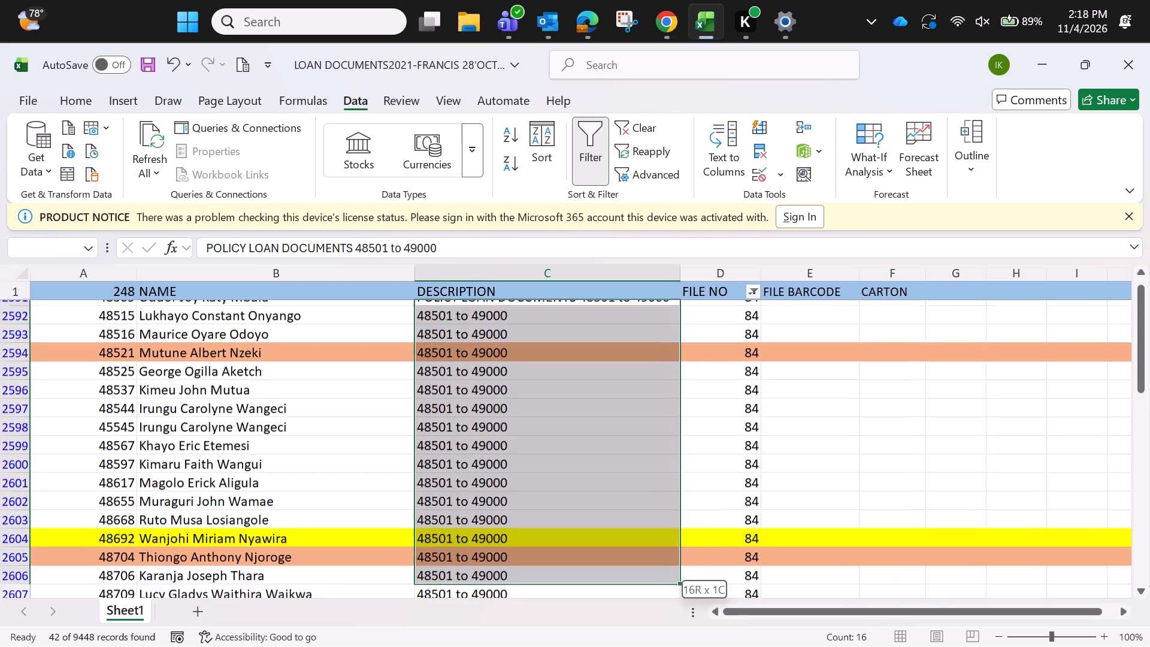
drag(615, 610, 615, 644)
key(ctrl+d)
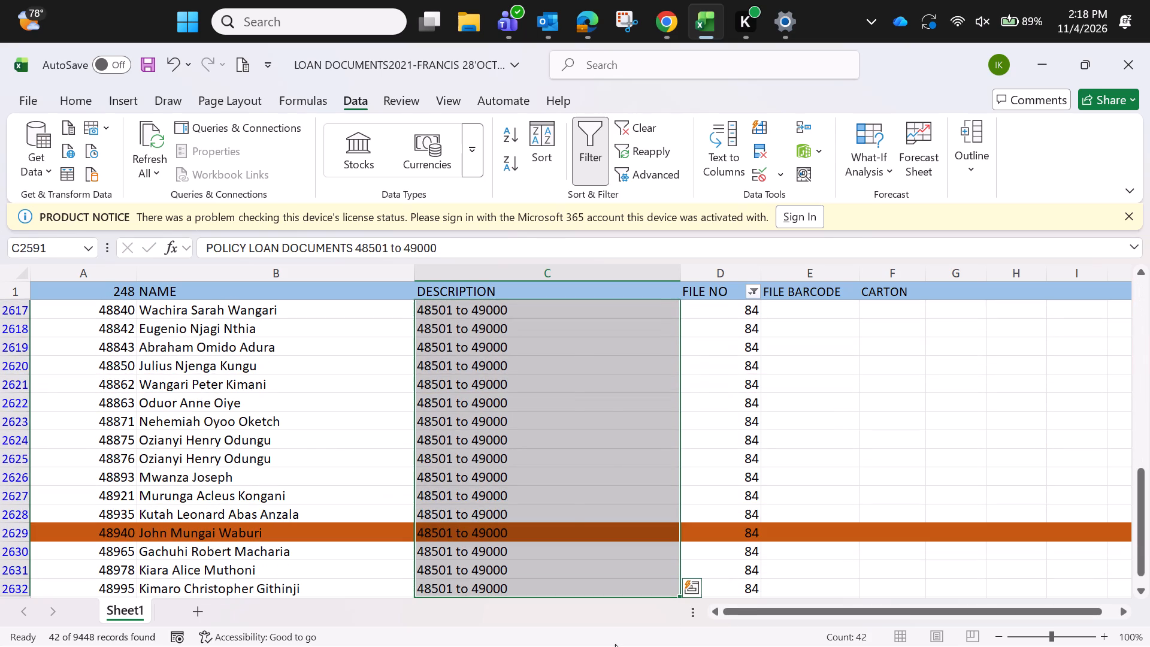
drag(1144, 472, 1143, 499)
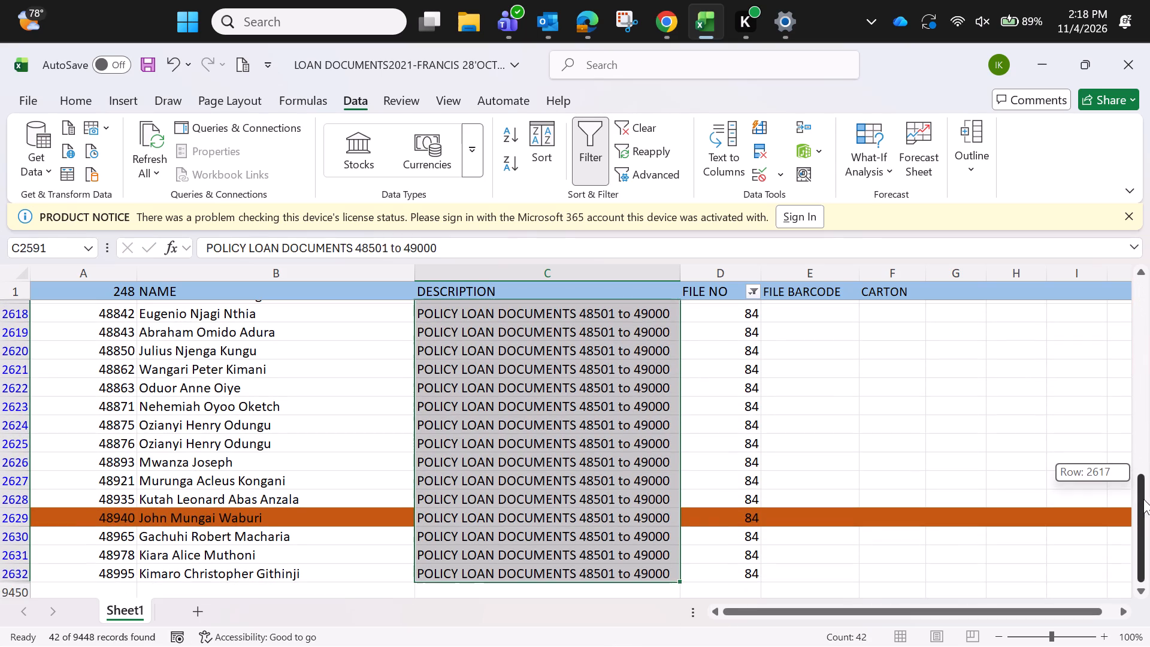
drag(1143, 499, 1149, 184)
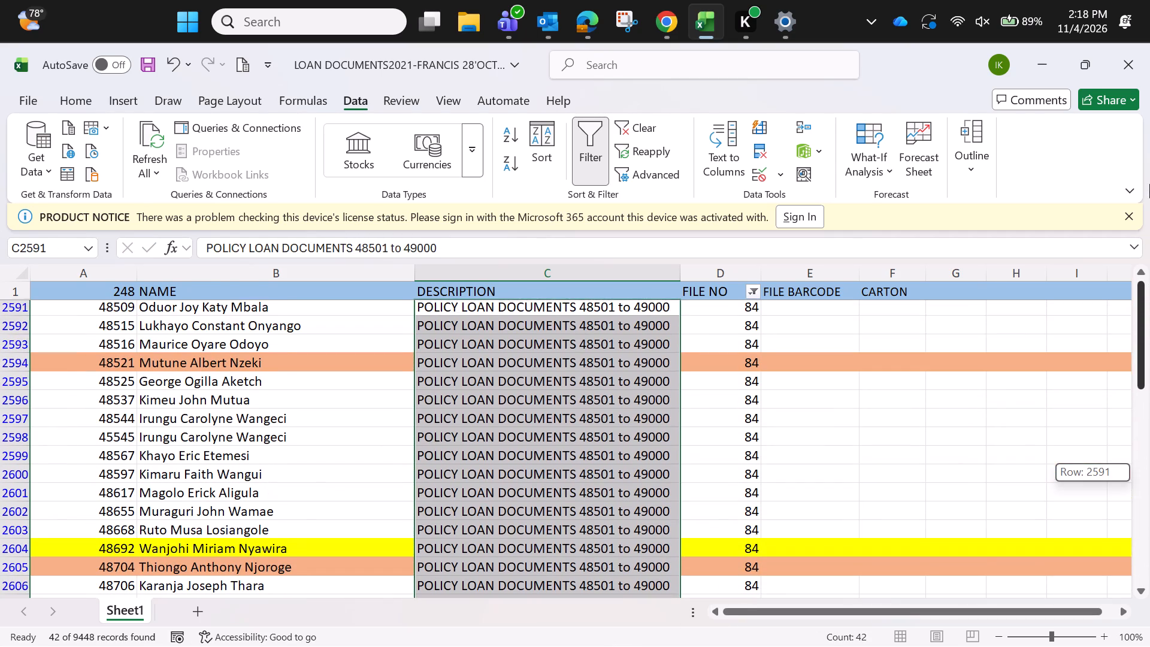
Add the prefix BOX FILE before the 84 in file number cell D2591, making it read BOX FILE 84.
drag(1149, 184, 1149, 173)
double_click(715, 309)
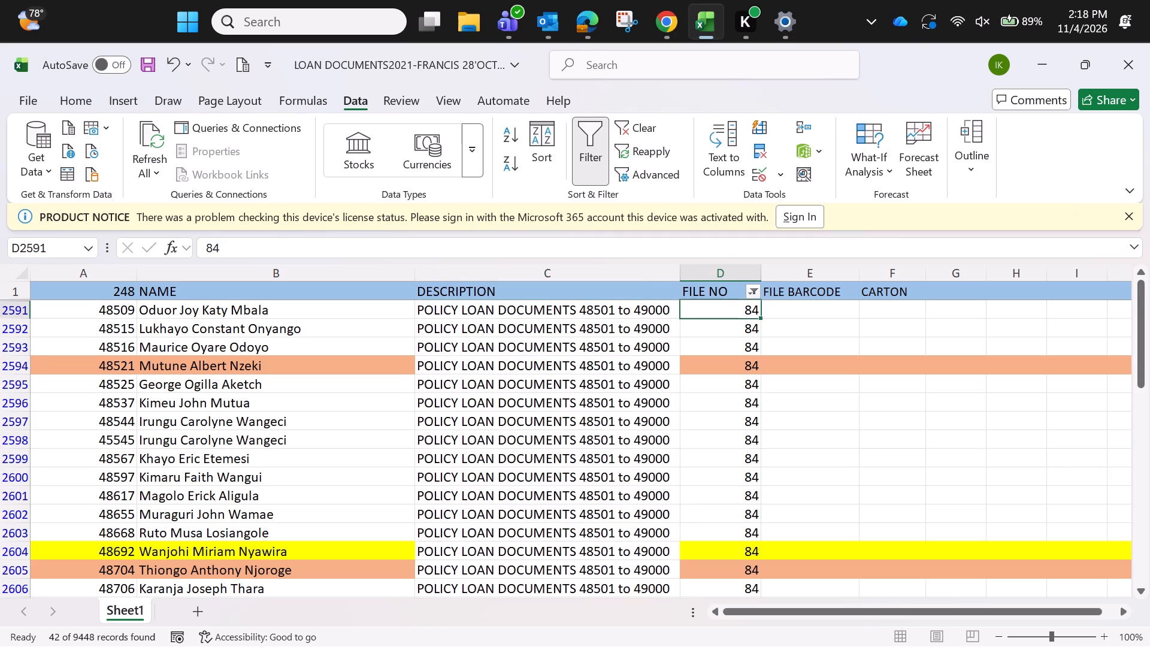
text(BOX FILE)
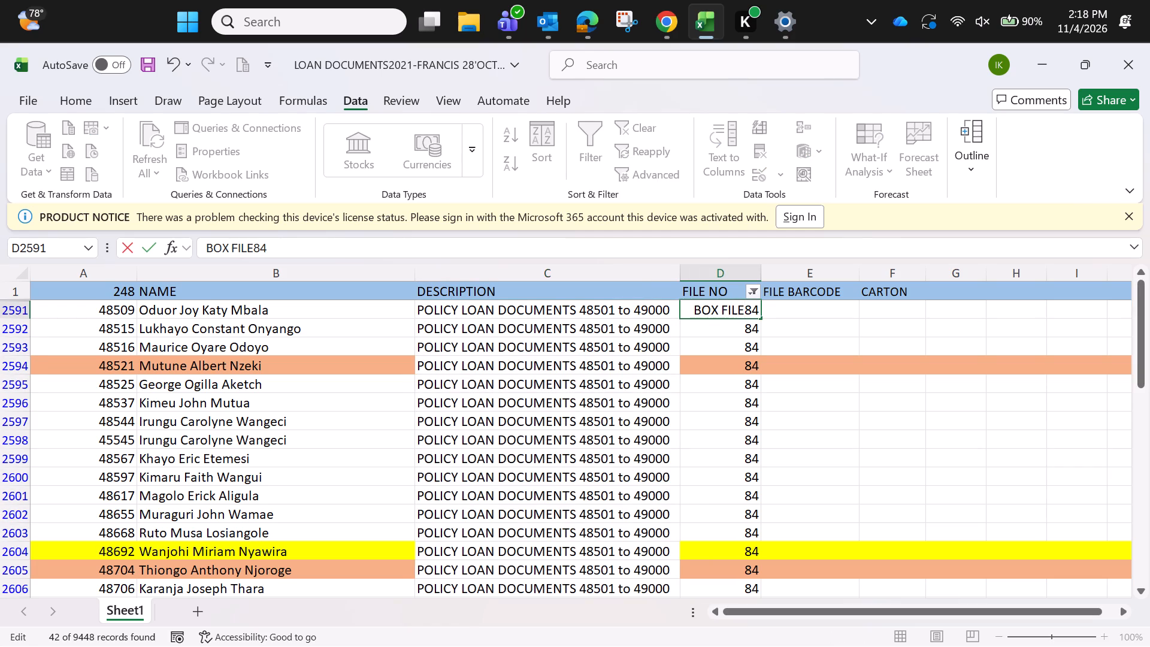
key(space)
click(722, 330)
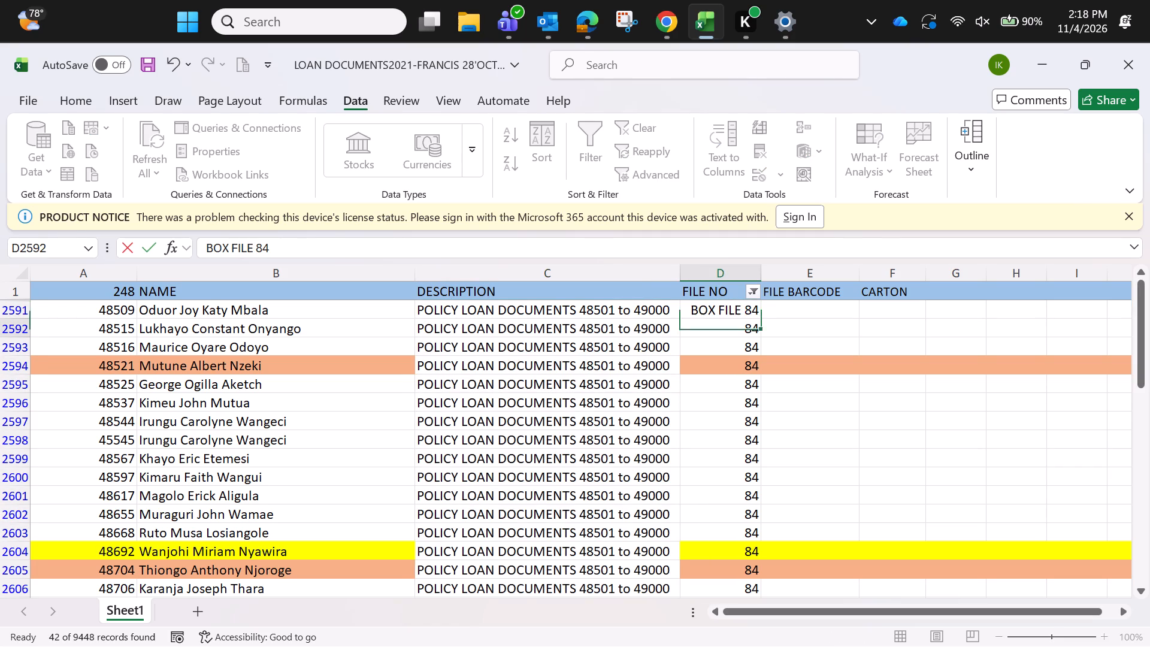
Fill the file number BOX FILE 84 from D2591 down through D2632 for all filtered records.
drag(725, 310, 744, 631)
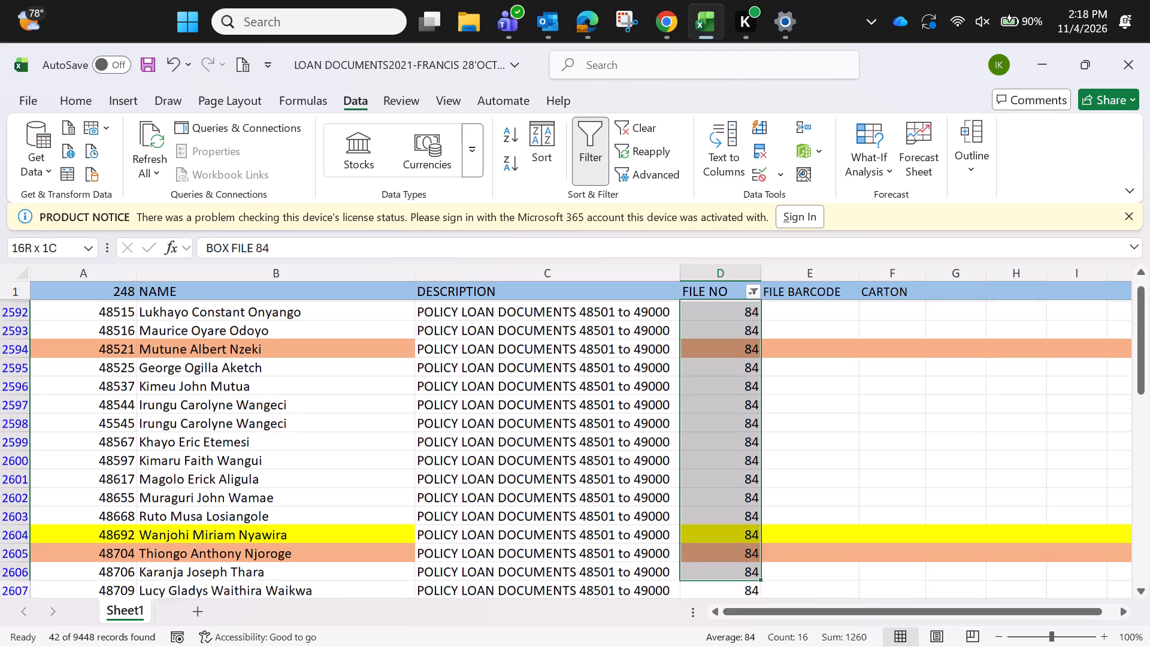
drag(744, 631, 738, 595)
key(ctrl+d)
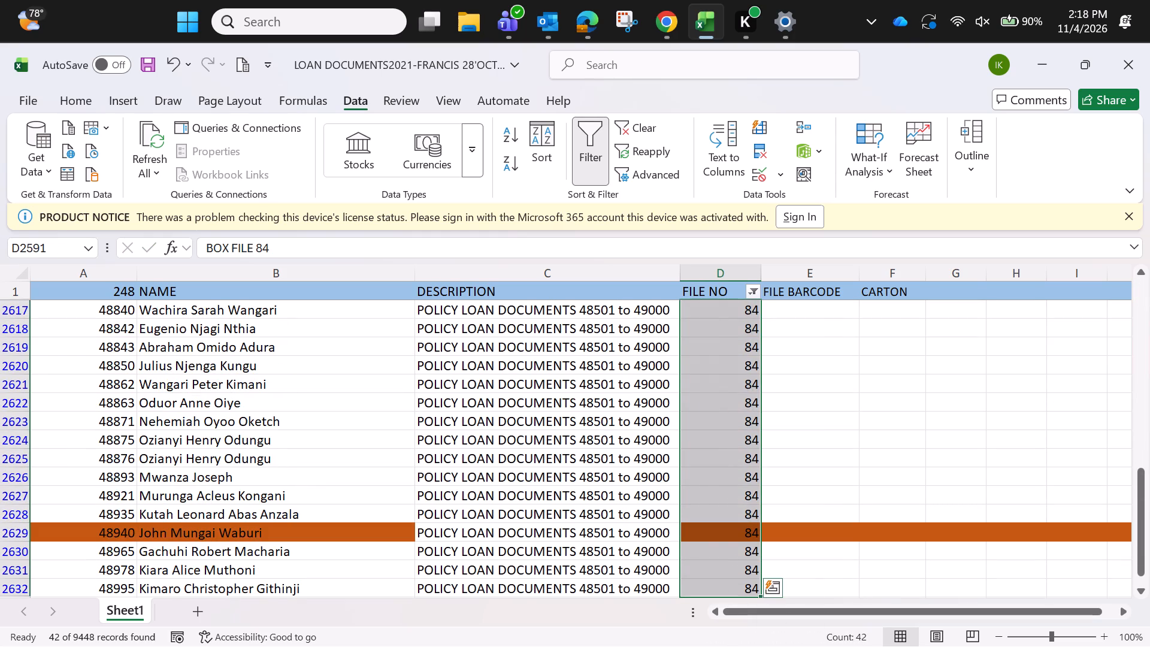
Enter the file barcode A0695700 in cell E2591, the first filtered record.
drag(1145, 520, 1129, 212)
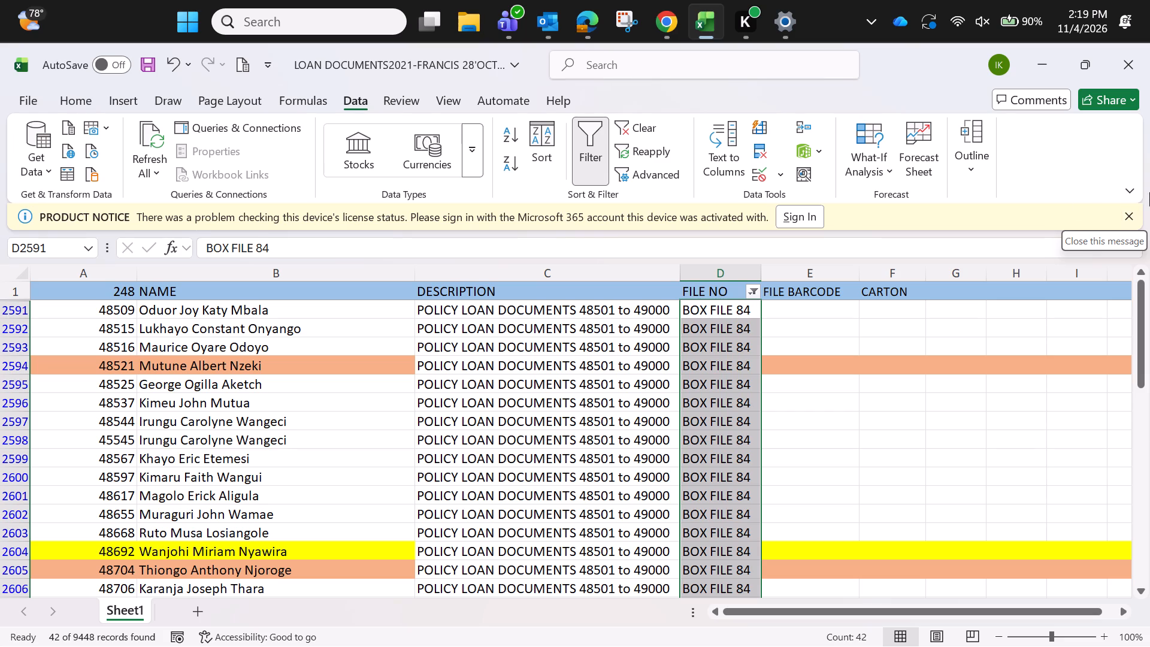
click(777, 313)
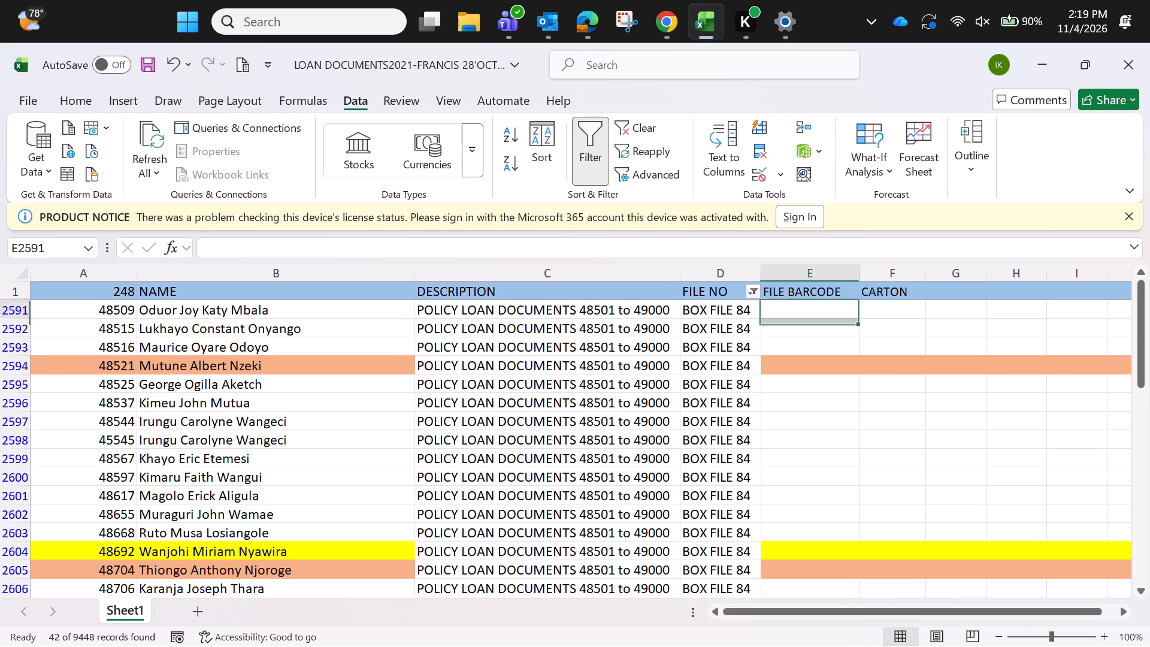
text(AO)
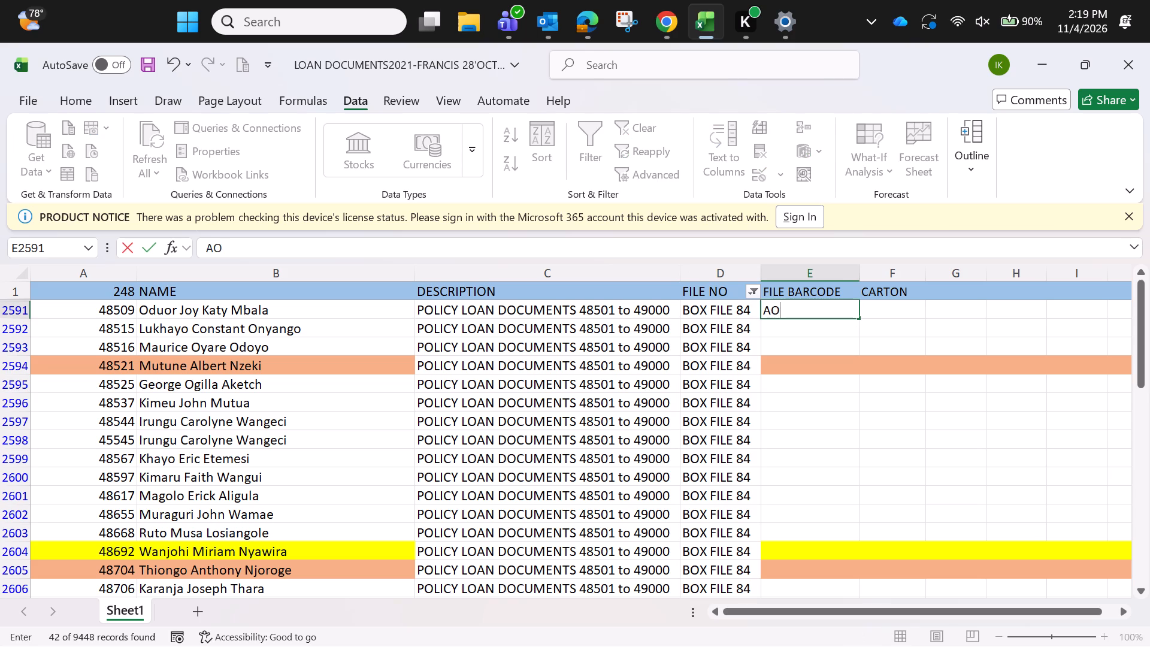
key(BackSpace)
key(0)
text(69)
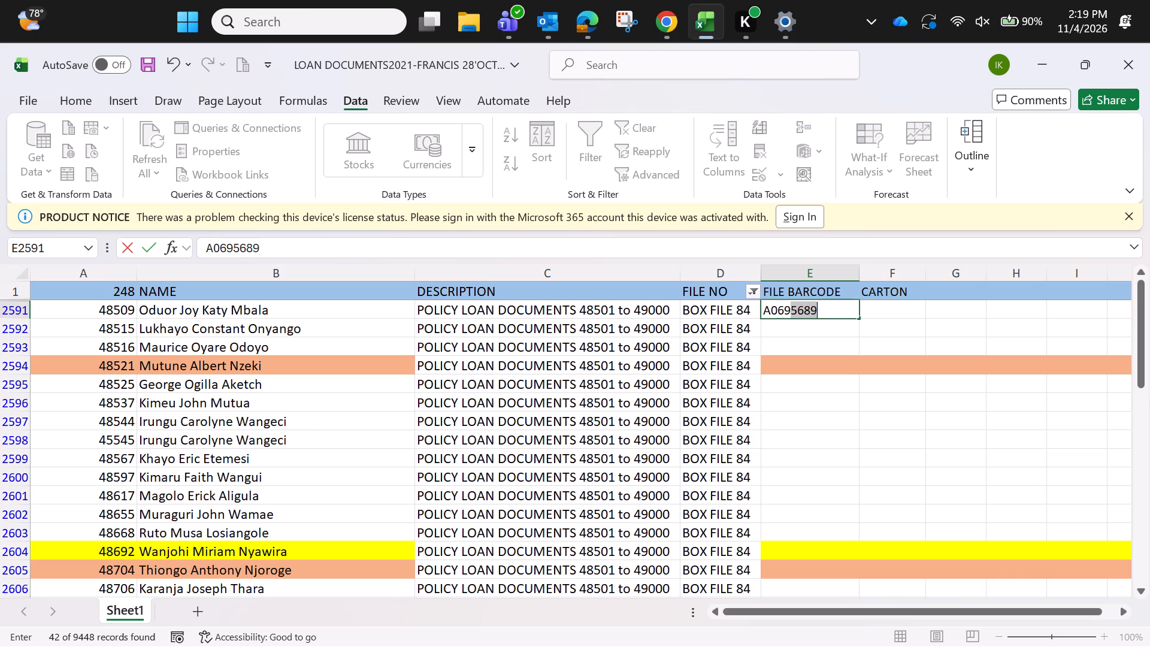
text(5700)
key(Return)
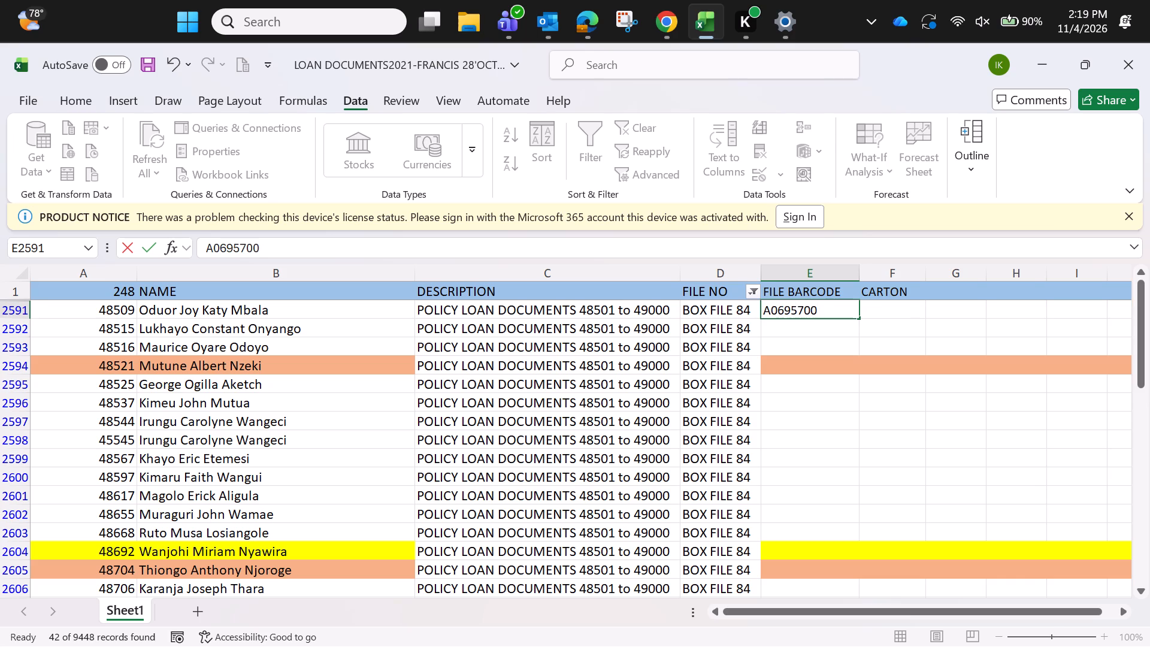
Fill the file barcode A0695700 from E2591 down through E2632 for all filtered records.
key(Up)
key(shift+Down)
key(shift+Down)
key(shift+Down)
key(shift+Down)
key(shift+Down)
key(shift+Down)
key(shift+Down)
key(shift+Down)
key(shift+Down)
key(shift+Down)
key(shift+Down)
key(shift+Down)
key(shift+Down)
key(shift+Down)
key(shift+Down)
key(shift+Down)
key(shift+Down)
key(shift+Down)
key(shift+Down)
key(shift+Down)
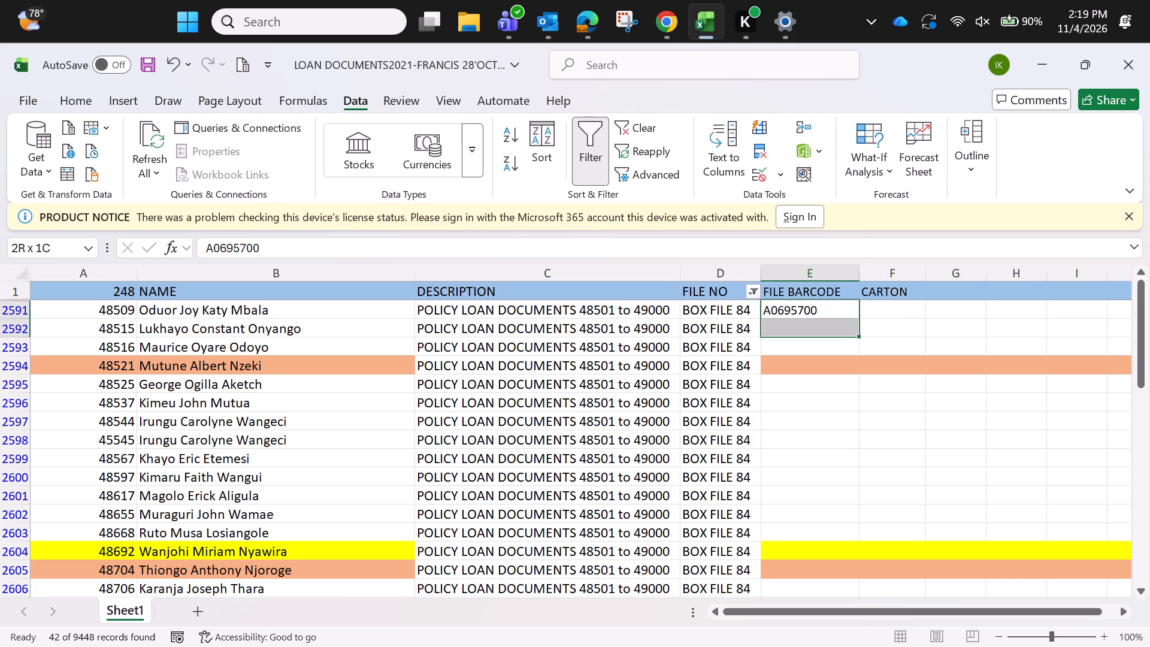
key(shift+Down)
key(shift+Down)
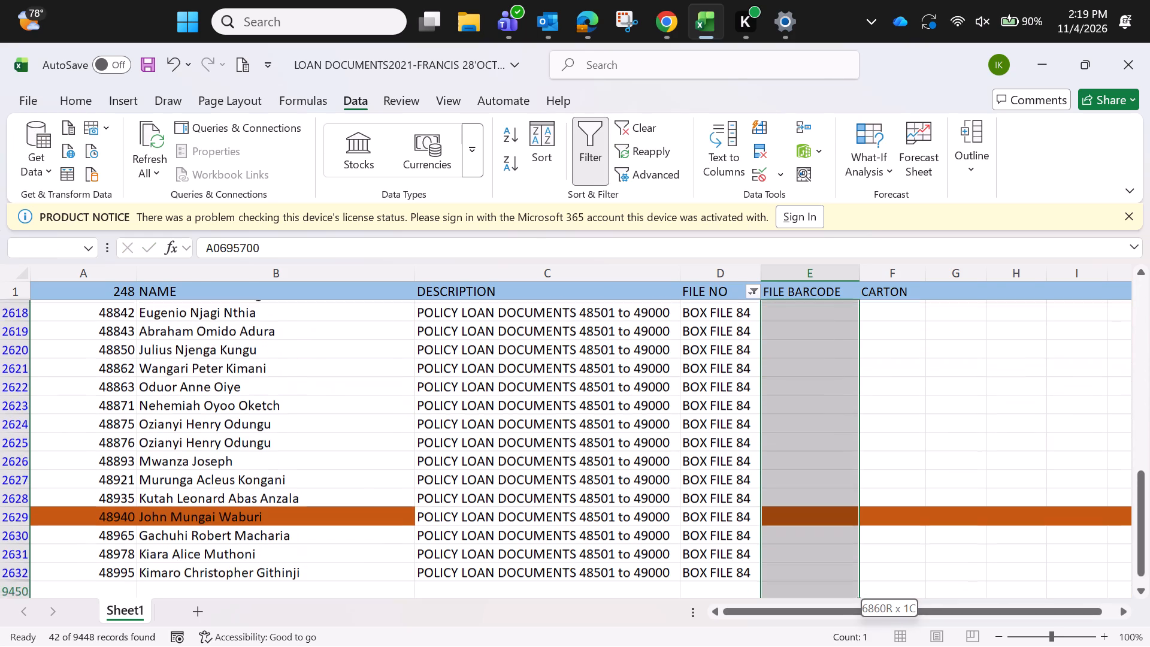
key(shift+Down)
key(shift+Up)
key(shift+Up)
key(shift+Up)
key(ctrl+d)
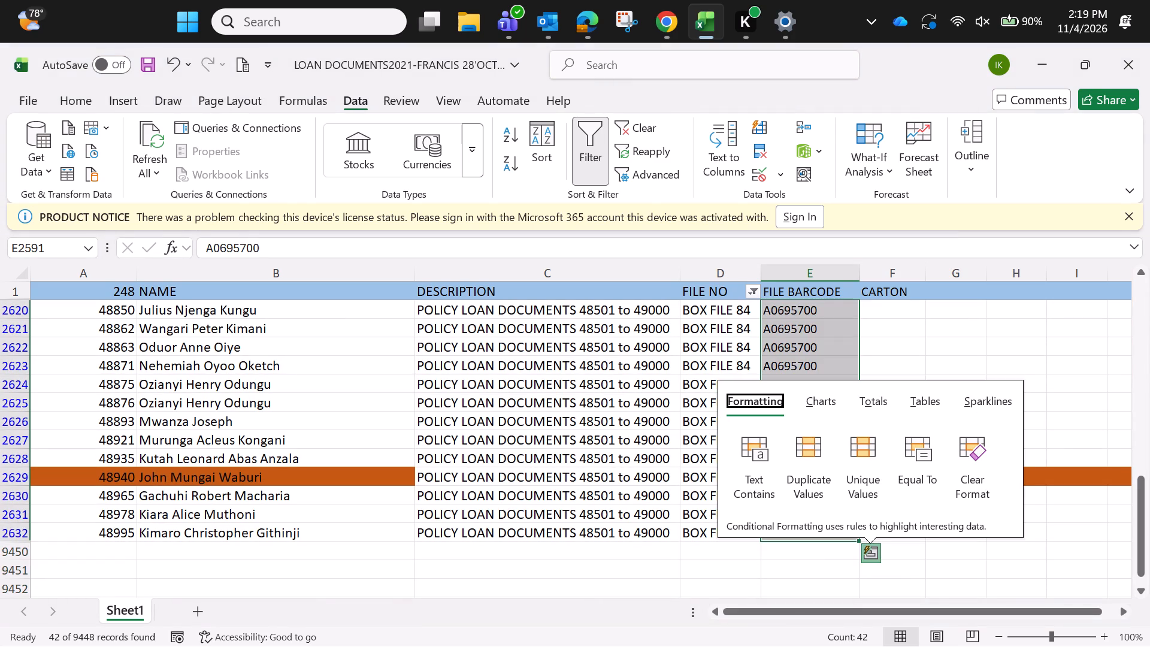
Enter the carton number N025473 in cell F2591, the first filtered record.
drag(1146, 488, 1149, 116)
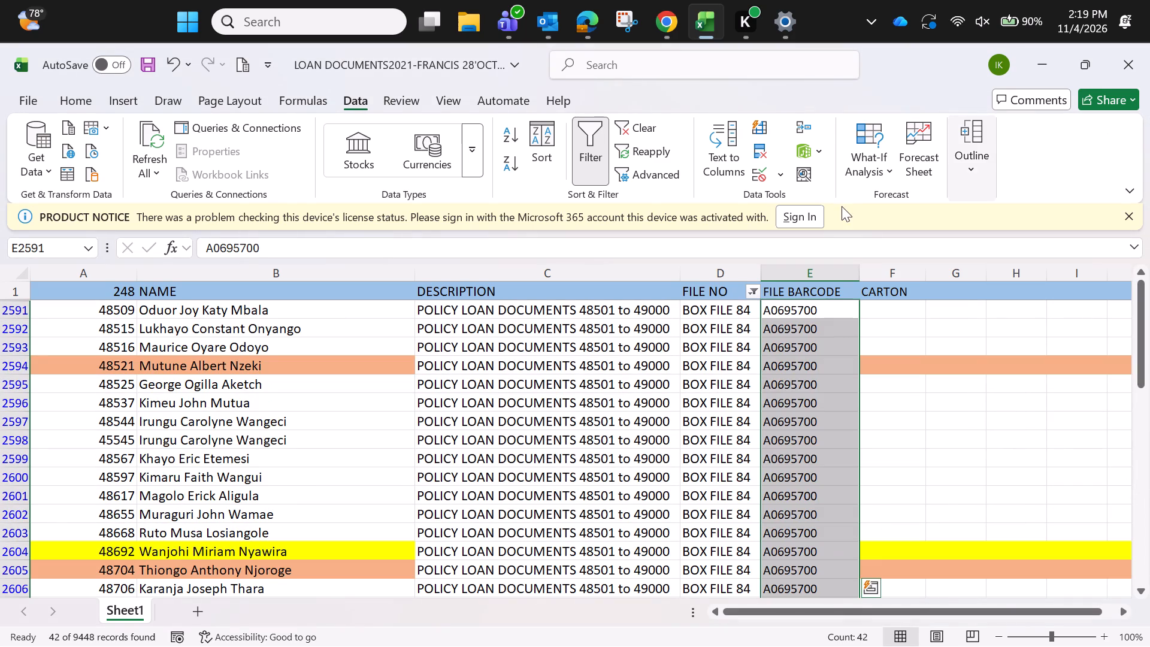
click(888, 312)
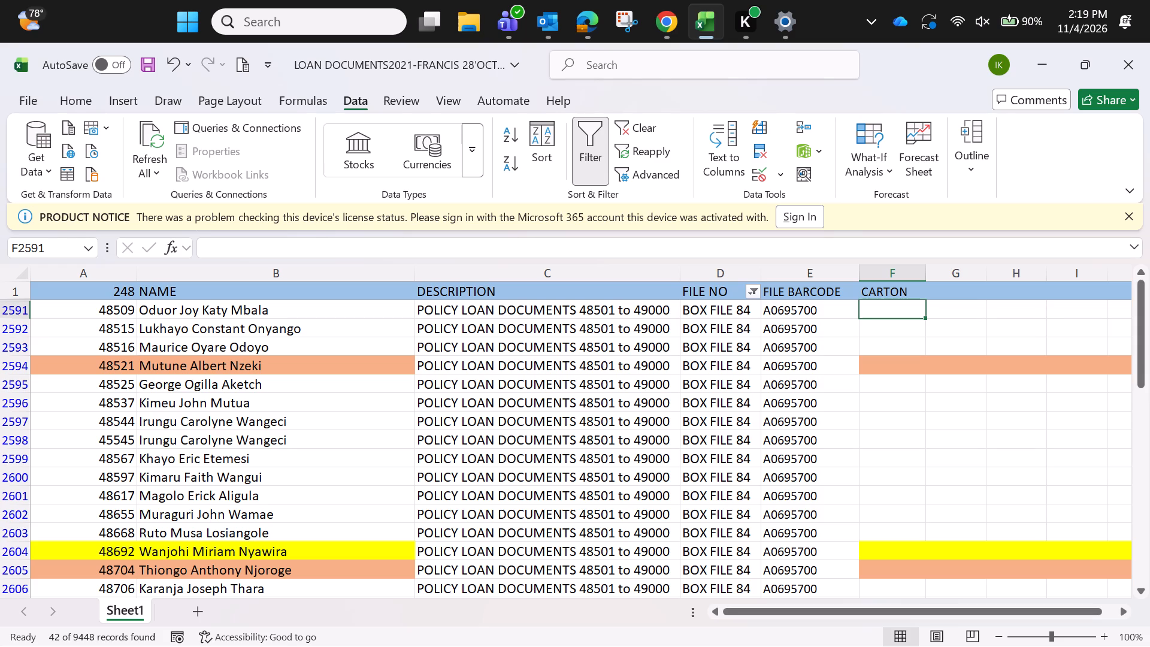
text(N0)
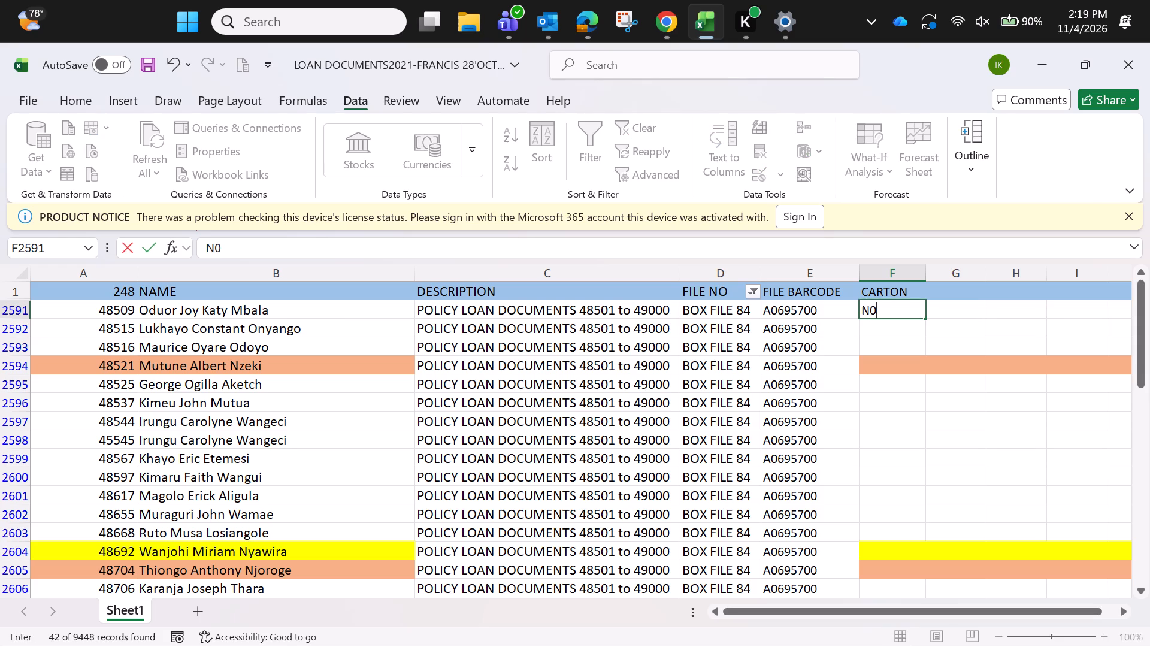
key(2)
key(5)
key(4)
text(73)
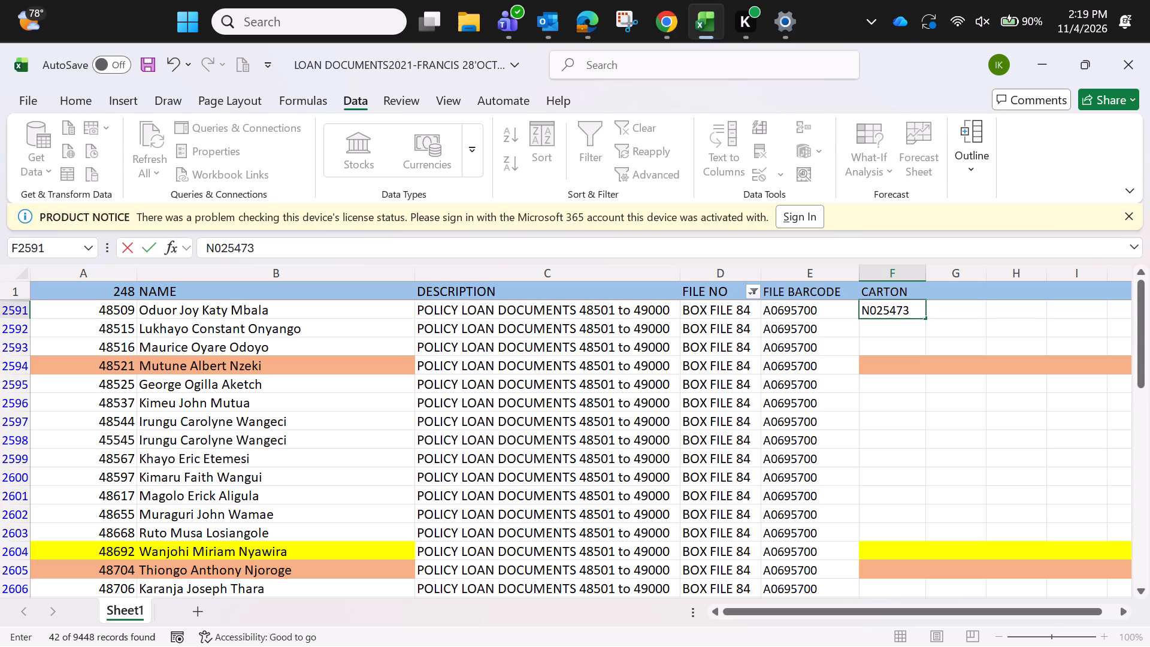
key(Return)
Fill the carton number N025473 from F2591 down through F2632 for all filtered records.
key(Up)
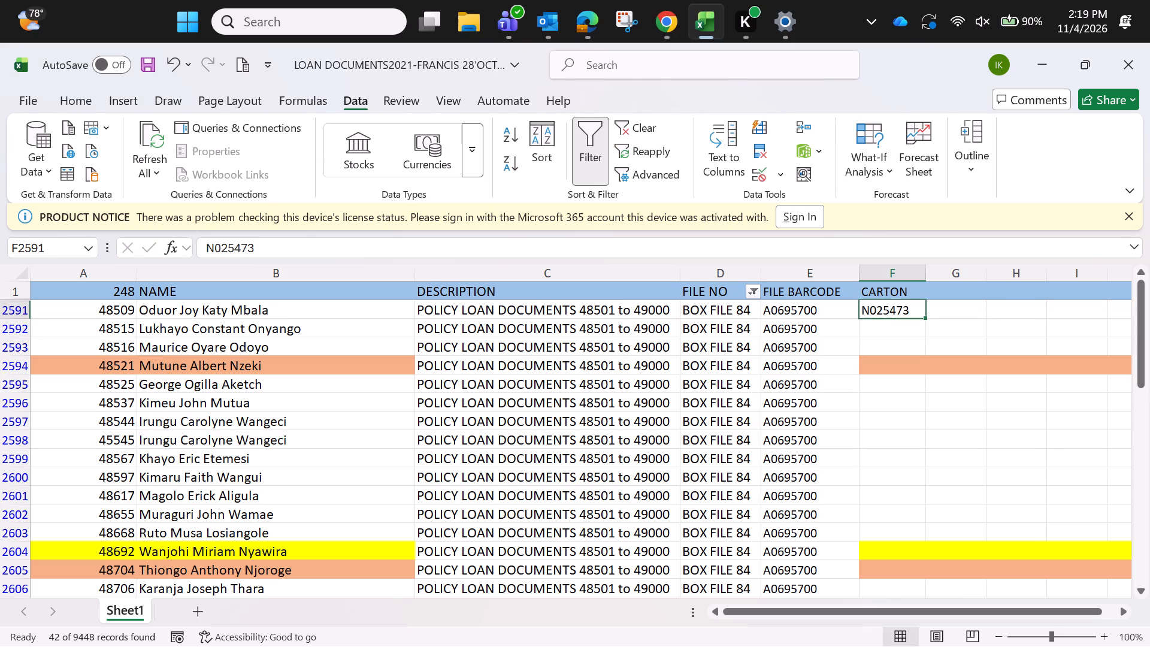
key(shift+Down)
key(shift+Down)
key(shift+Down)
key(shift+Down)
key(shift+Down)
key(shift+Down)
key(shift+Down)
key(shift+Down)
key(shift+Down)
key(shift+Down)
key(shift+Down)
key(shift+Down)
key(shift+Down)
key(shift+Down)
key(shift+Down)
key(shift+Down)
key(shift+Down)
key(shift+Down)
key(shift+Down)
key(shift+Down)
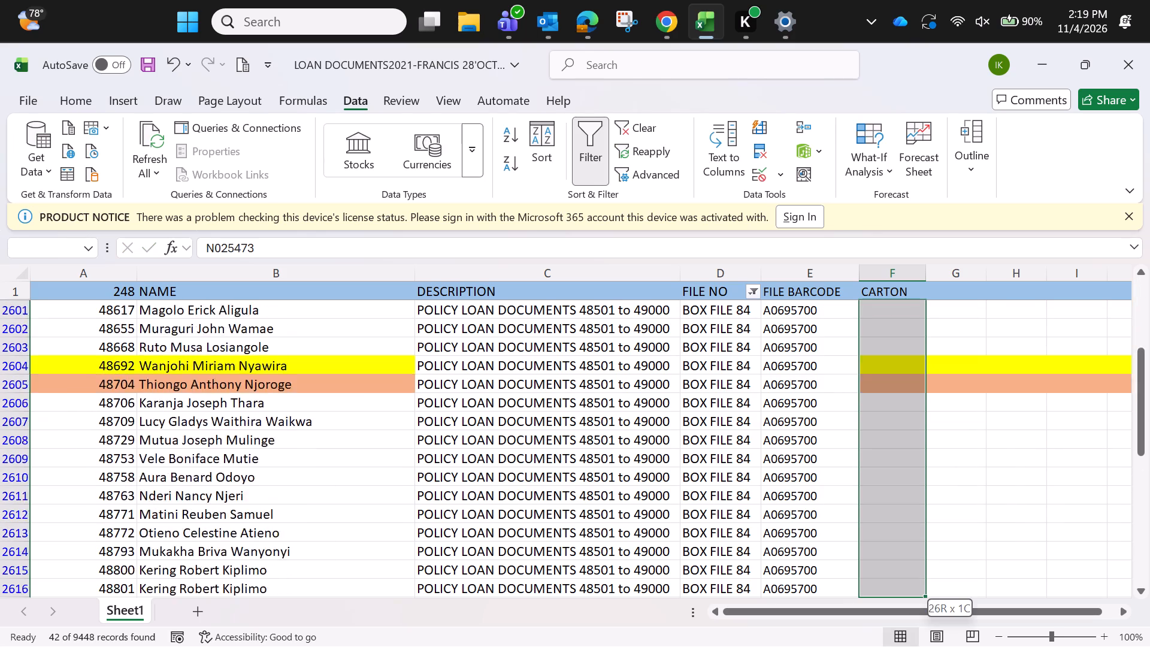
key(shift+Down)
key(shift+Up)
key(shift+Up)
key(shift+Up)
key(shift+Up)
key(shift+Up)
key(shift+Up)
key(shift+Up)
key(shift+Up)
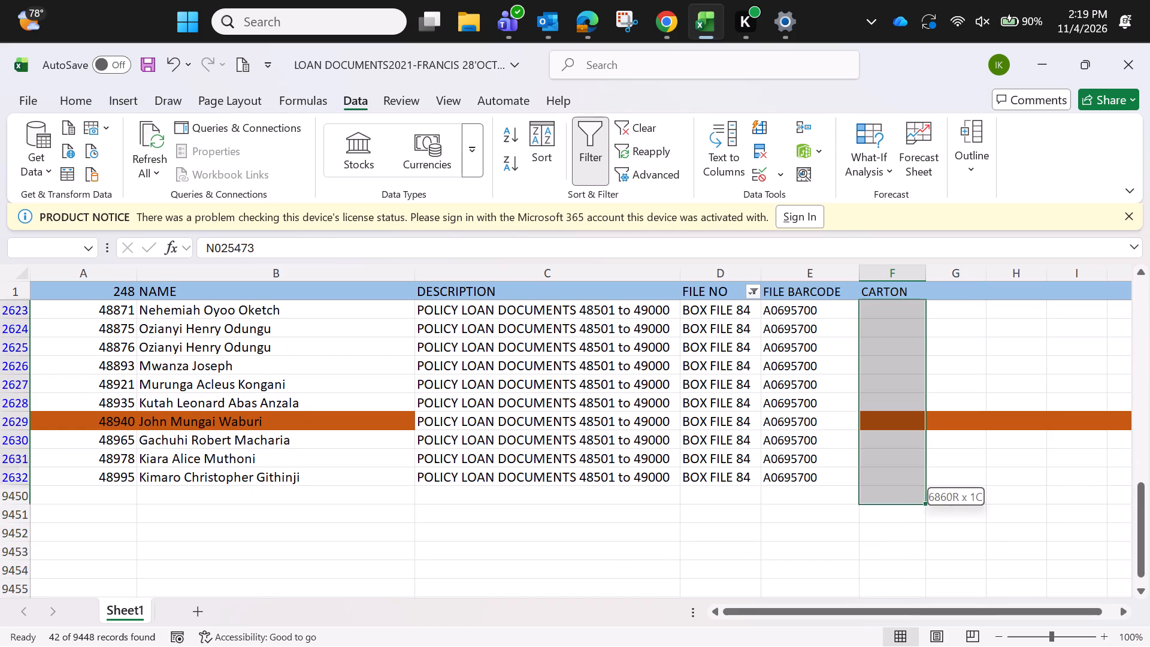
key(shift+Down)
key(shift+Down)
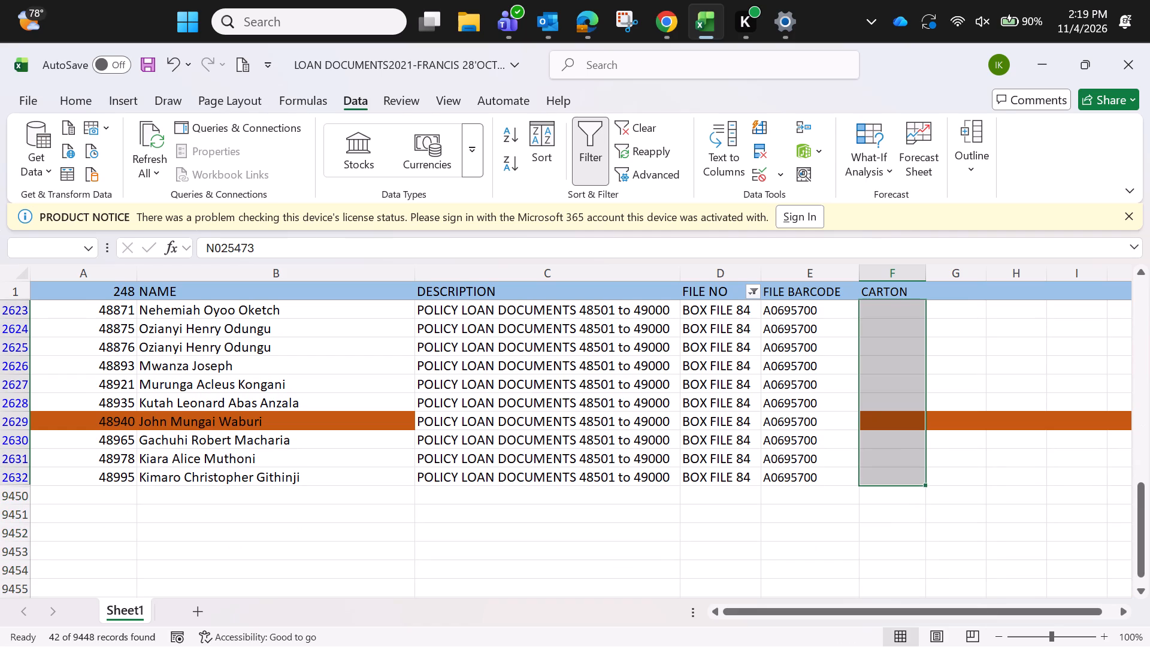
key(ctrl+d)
Clear the carton and file barcode cells, F2629 and E2629, of the dark-orange highlighted record.
click(879, 422)
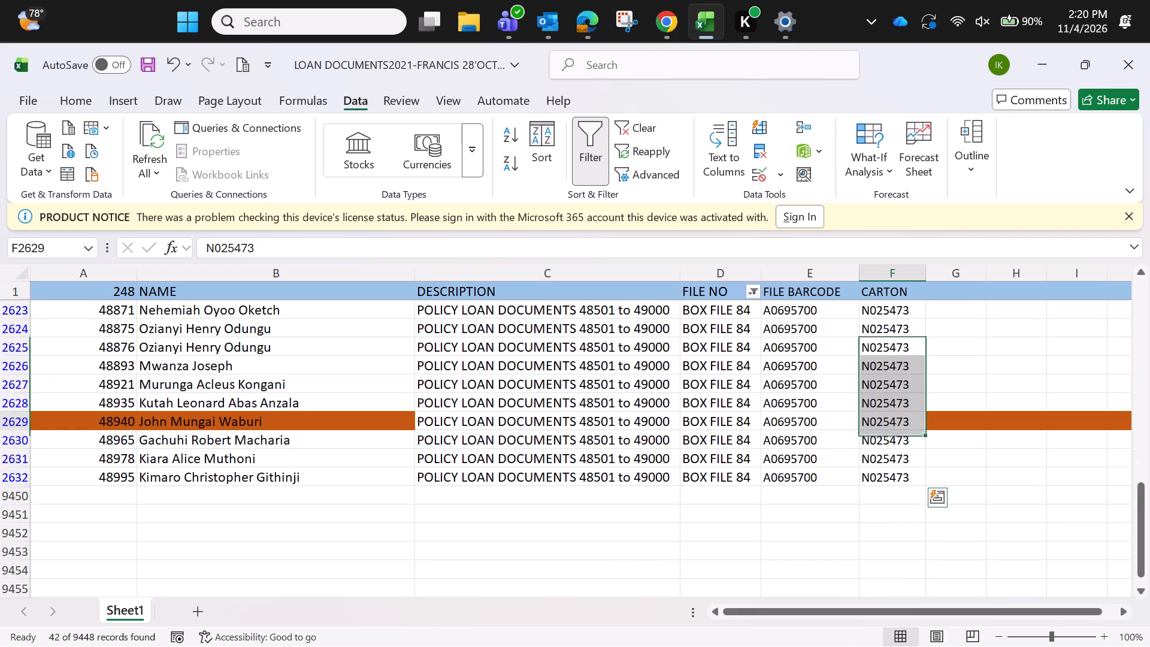
key(Delete)
key(Left)
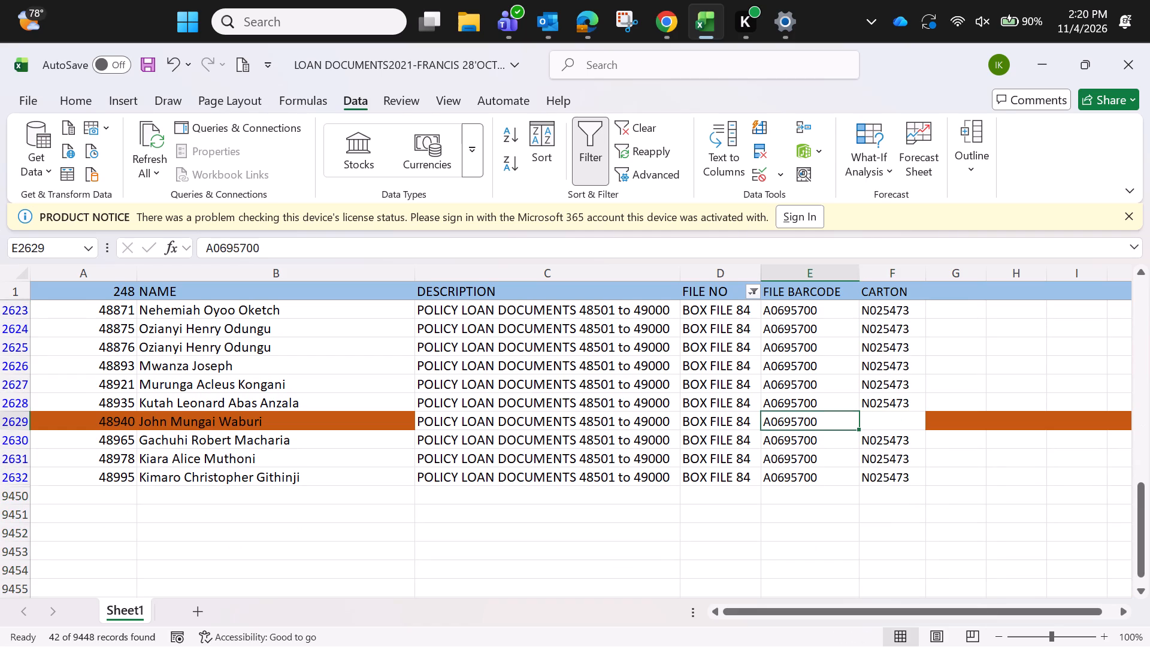
key(Delete)
Clear the file barcode and carton cells of the yellow and orange highlighted records in rows 2604 and 2605.
key(Up)
key(Up)
key(Up)
key(Up)
key(Up)
key(Up)
key(Up)
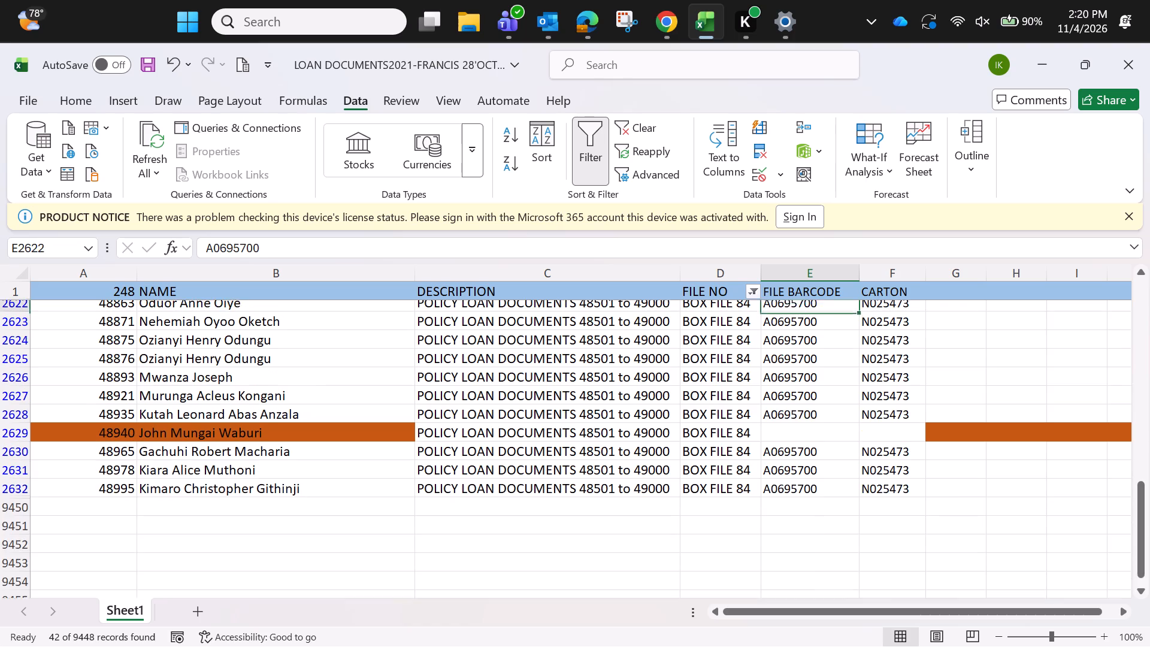
key(Up)
key(Up)
key(Up)
key(Up)
key(Up)
key(Up)
key(Up)
key(Up)
key(Up)
key(Up)
key(Up)
key(Up)
key(Up)
key(Up)
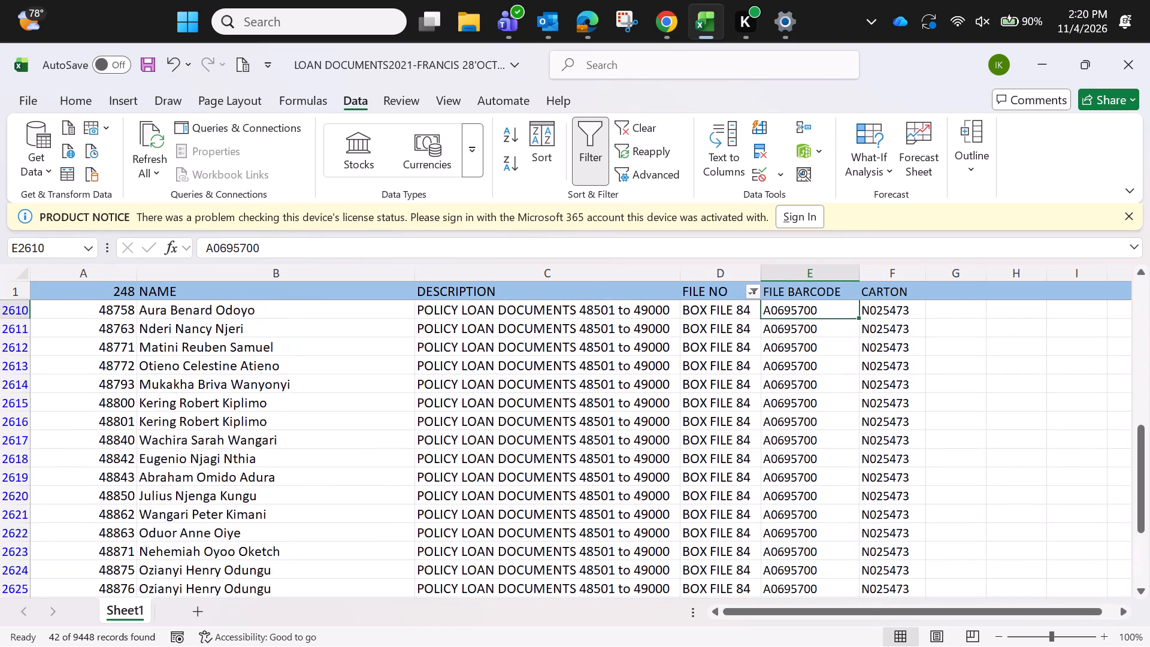
key(Up)
key(Up)
key(Up)
key(Up)
key(Up)
key(Down)
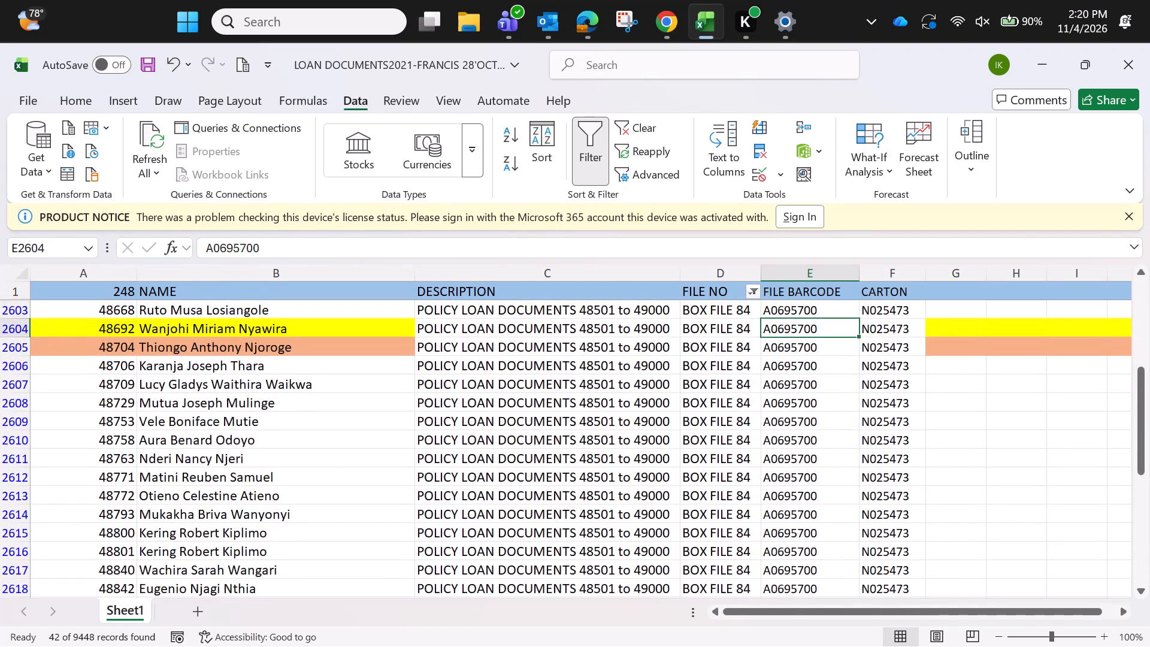
key(shift+Down)
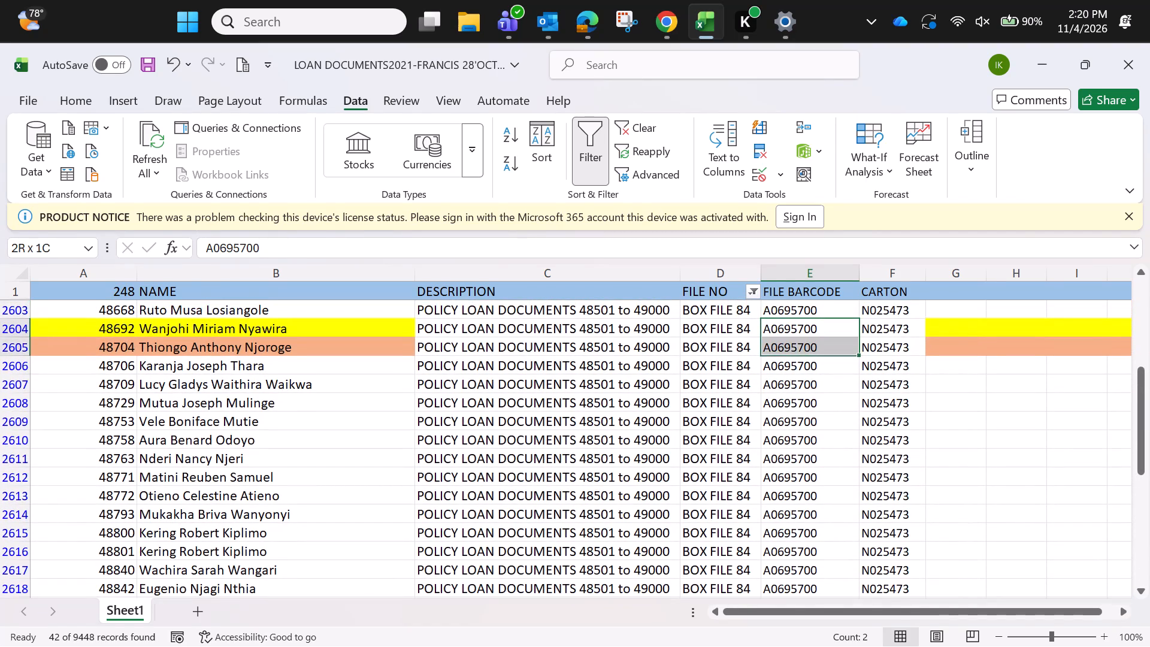
key(Delete)
key(Right)
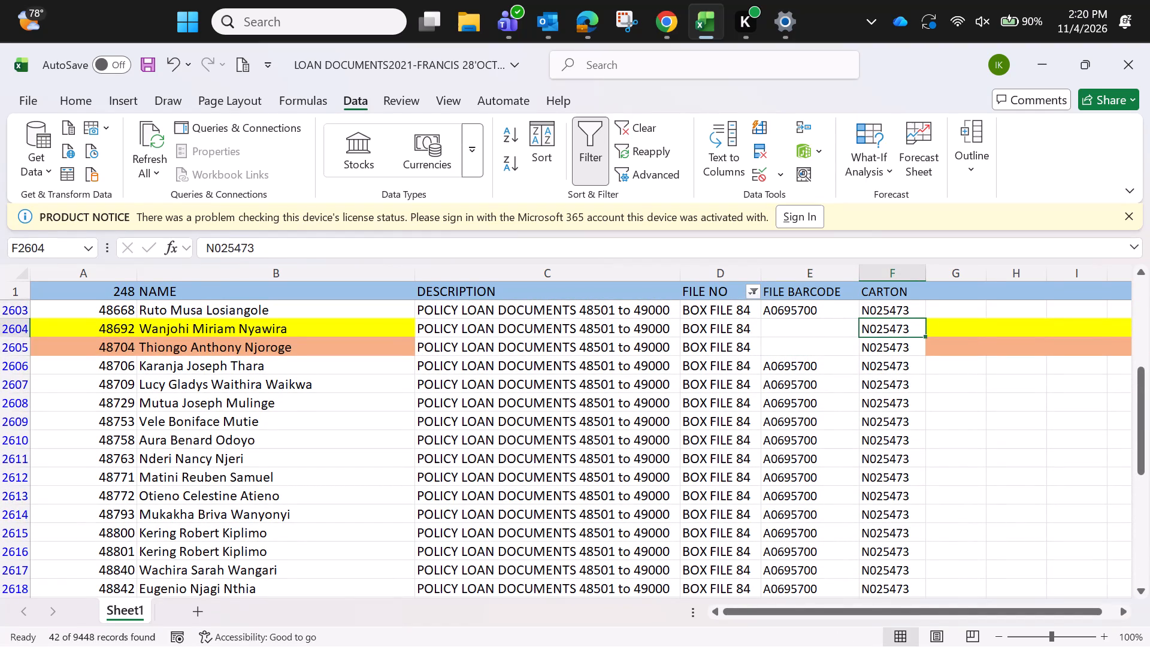
key(shift+Down)
key(Delete)
Clear the carton and file barcode cells, F2594 and E2594, of the orange highlighted record.
key(Up)
key(Up)
key(Up)
key(Up)
key(Up)
key(Up)
key(Up)
key(Up)
key(Up)
key(Up)
key(Up)
key(Up)
key(Up)
key(Up)
key(Up)
key(Up)
key(Up)
key(Up)
key(Up)
key(Up)
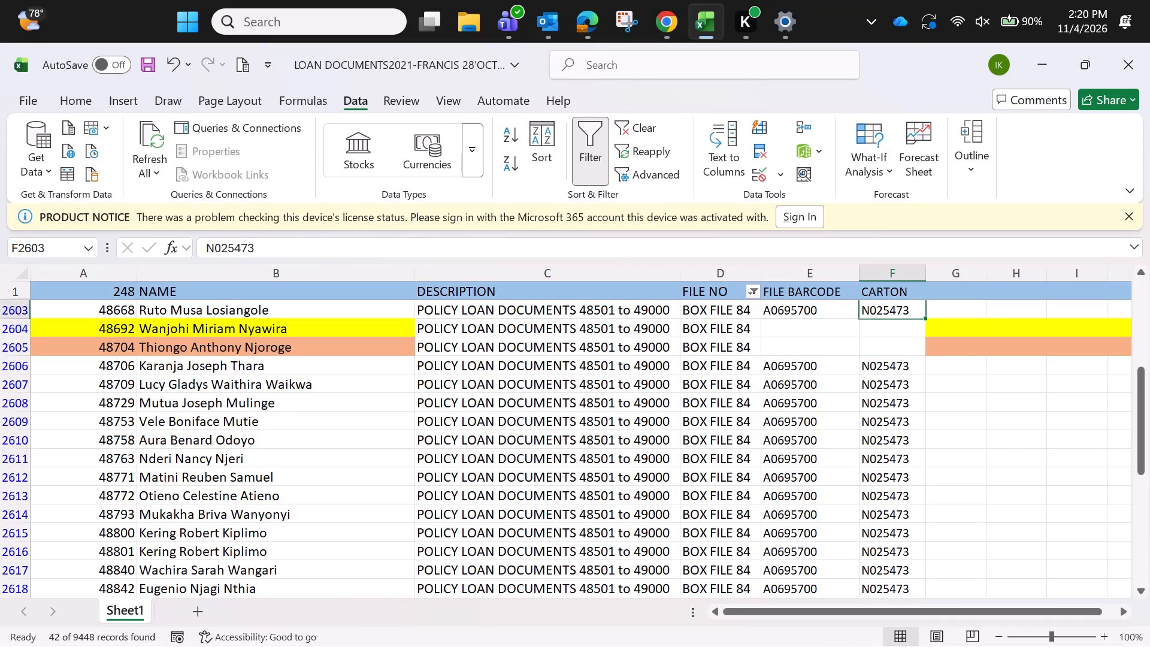
key(Down)
key(Down)
key(Down)
key(Down)
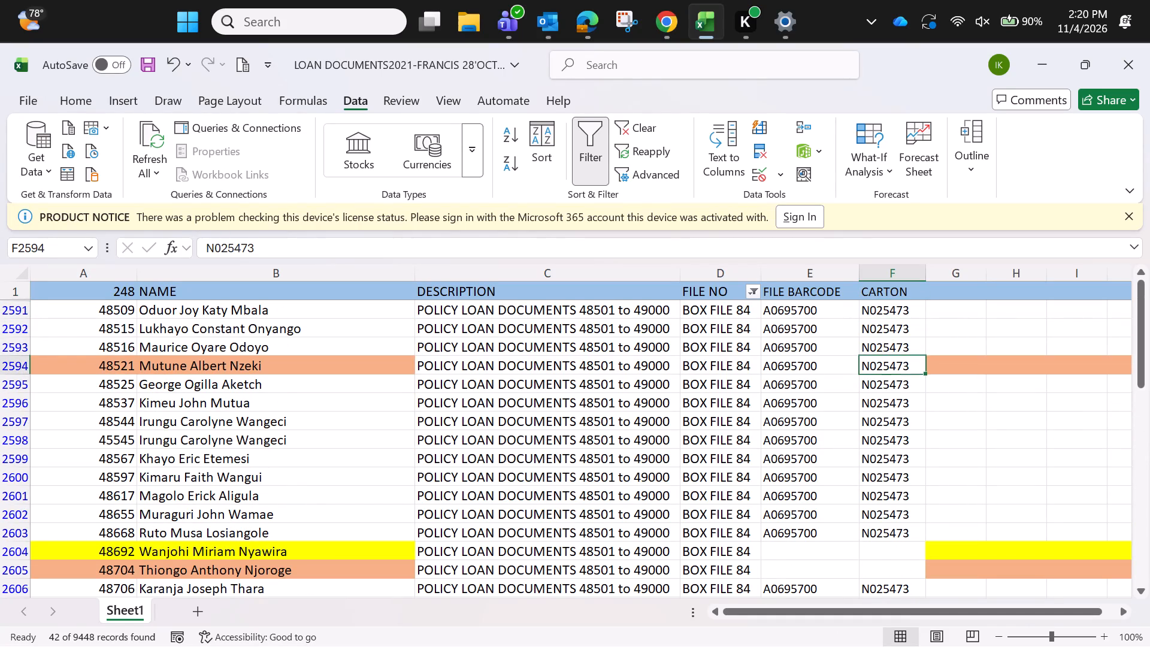
key(Delete)
key(Left)
key(Delete)
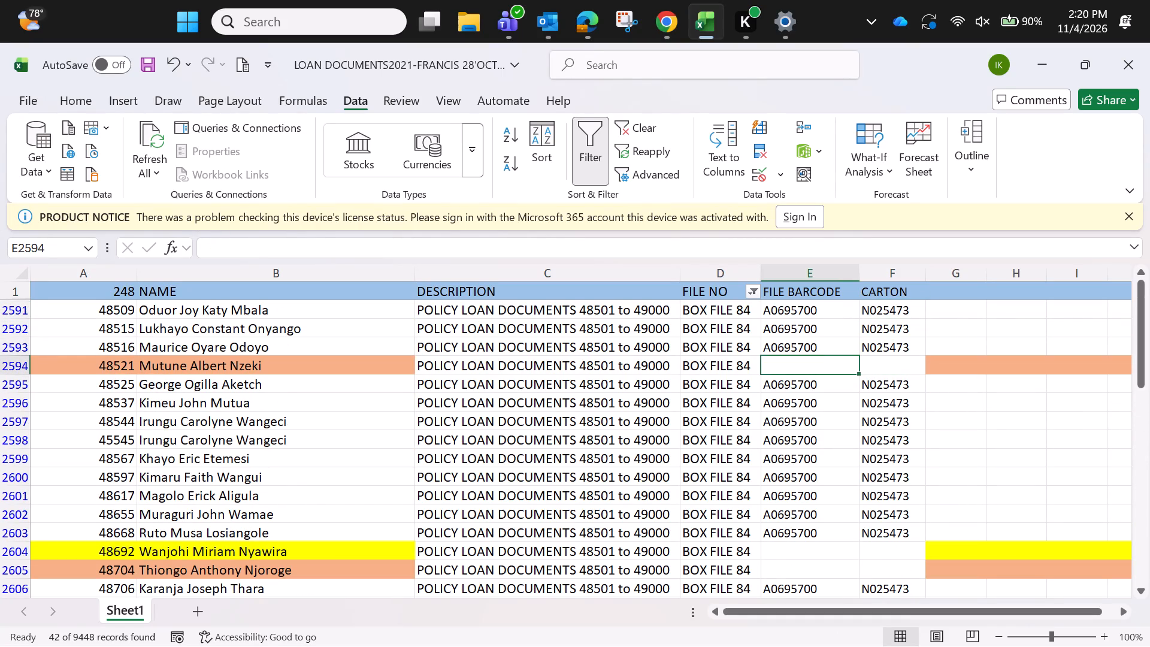